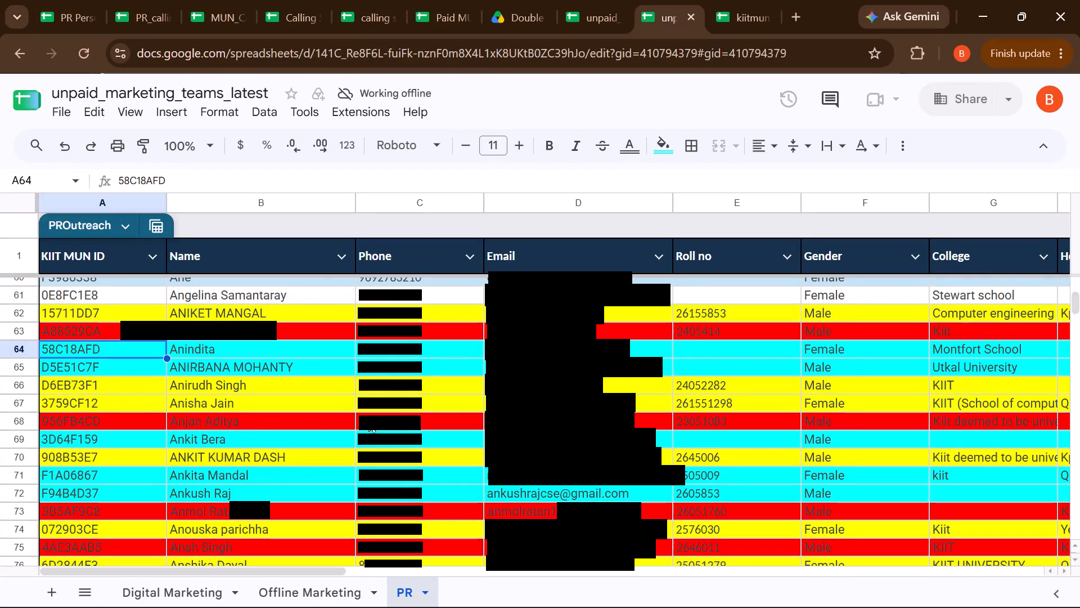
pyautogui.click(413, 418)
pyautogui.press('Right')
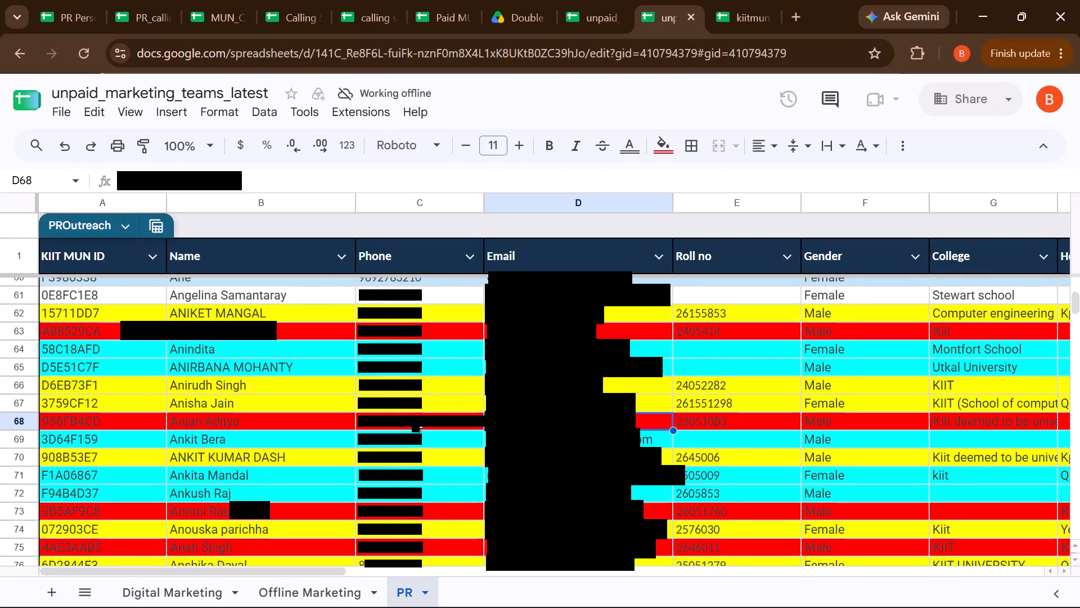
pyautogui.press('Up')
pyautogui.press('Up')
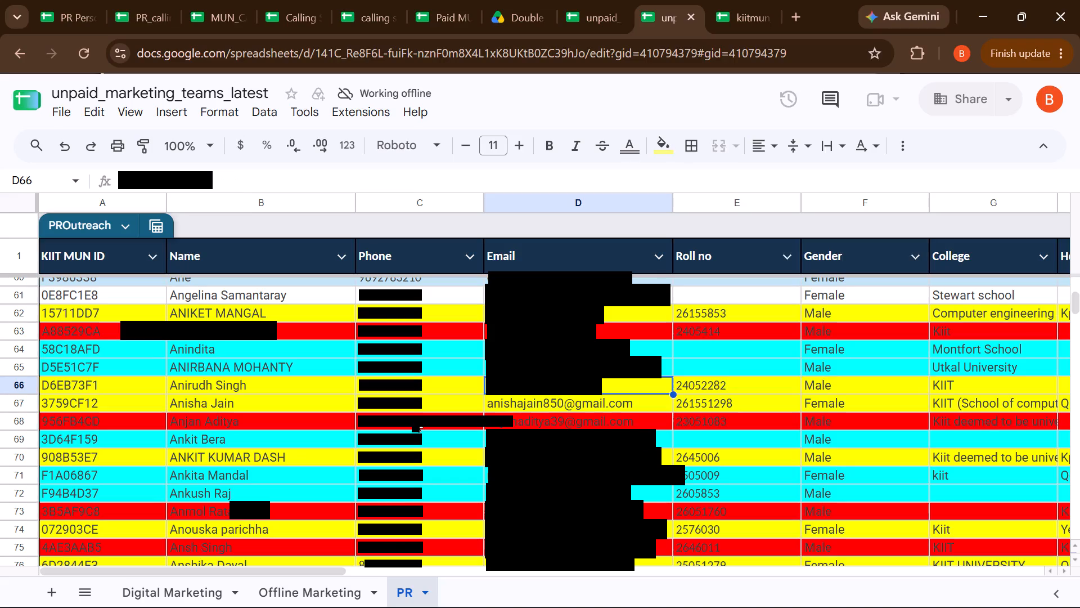
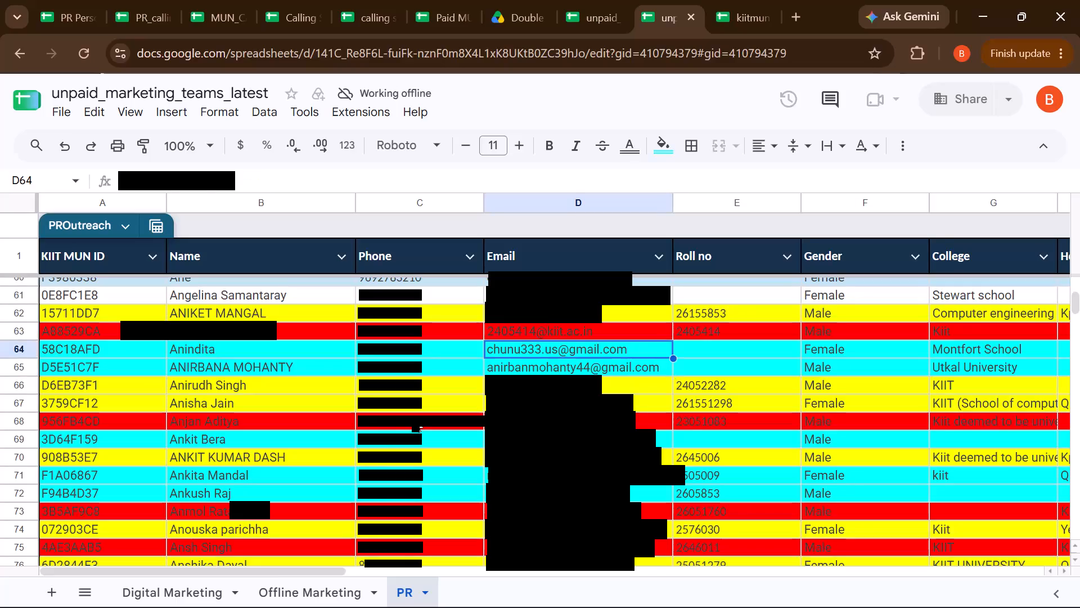
# Review the row 64 record across the PR sheet's teammate, registration and outreach columns, returning to its KIIT MUN ID cell.
pyautogui.press('Right')
pyautogui.press('Right')
pyautogui.press('Right')
pyautogui.press('Right')
pyautogui.press('Right')
pyautogui.press('Right')
pyautogui.press('Right')
pyautogui.press('Right')
pyautogui.press('Right')
pyautogui.press('Right')
pyautogui.press('Right')
pyautogui.press('Right')
pyautogui.press('Right')
pyautogui.press('Right')
pyautogui.press('Right')
pyautogui.press('Right')
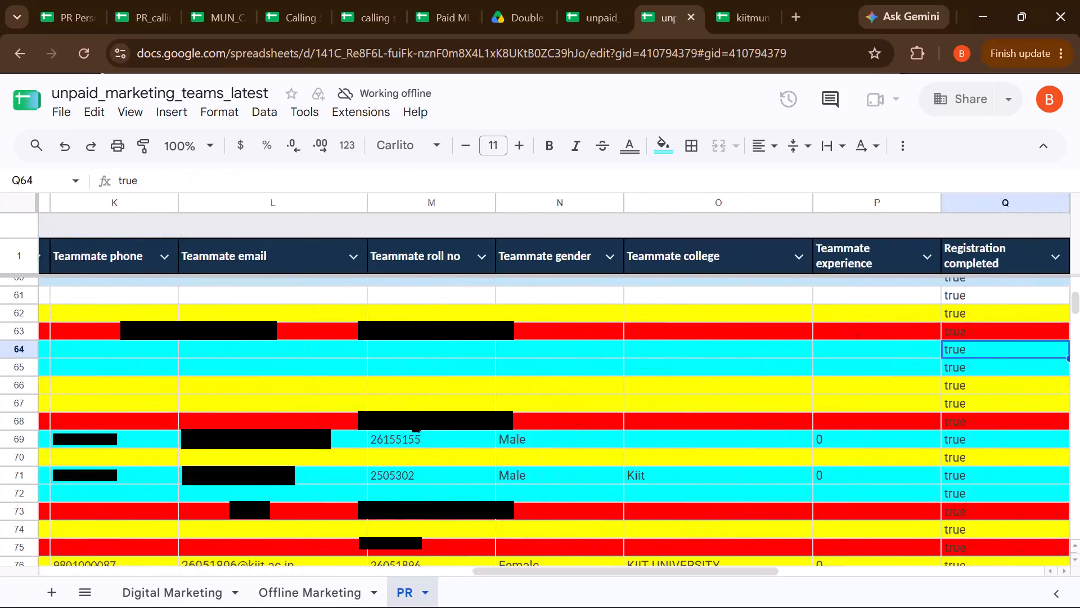
pyautogui.press('Right')
pyautogui.press('Right')
pyautogui.press('Right')
pyautogui.press('Right')
pyautogui.press('Left')
pyautogui.press('Left')
pyautogui.press('Left')
pyautogui.press('Left')
pyautogui.press('Left')
pyautogui.press('Left')
pyautogui.press('Left')
pyautogui.press('Left')
pyautogui.press('Left')
pyautogui.press('Left')
pyautogui.press('Left')
pyautogui.press('Left')
pyautogui.press('Left')
pyautogui.press('Left')
pyautogui.press('Left')
pyautogui.press('Left')
pyautogui.press('Left')
pyautogui.press('Left')
pyautogui.press('Left')
pyautogui.press('Left')
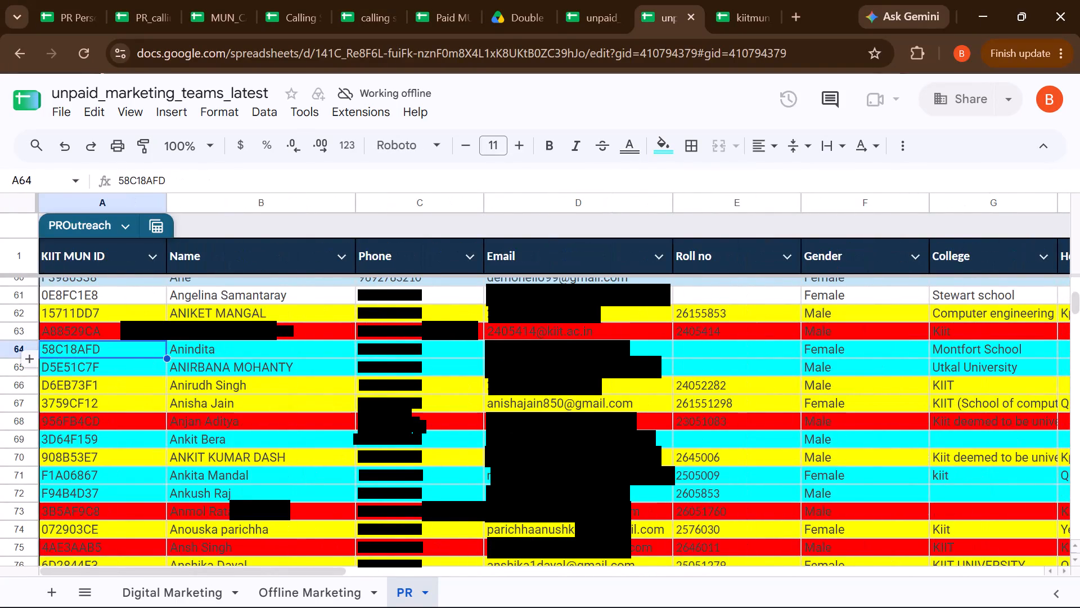
# Examine the payment status, outreach status, allotment, follow-up date and remarks columns against the contact details for rows 61 to 75.
pyautogui.hscroll(-10, 413, 418)
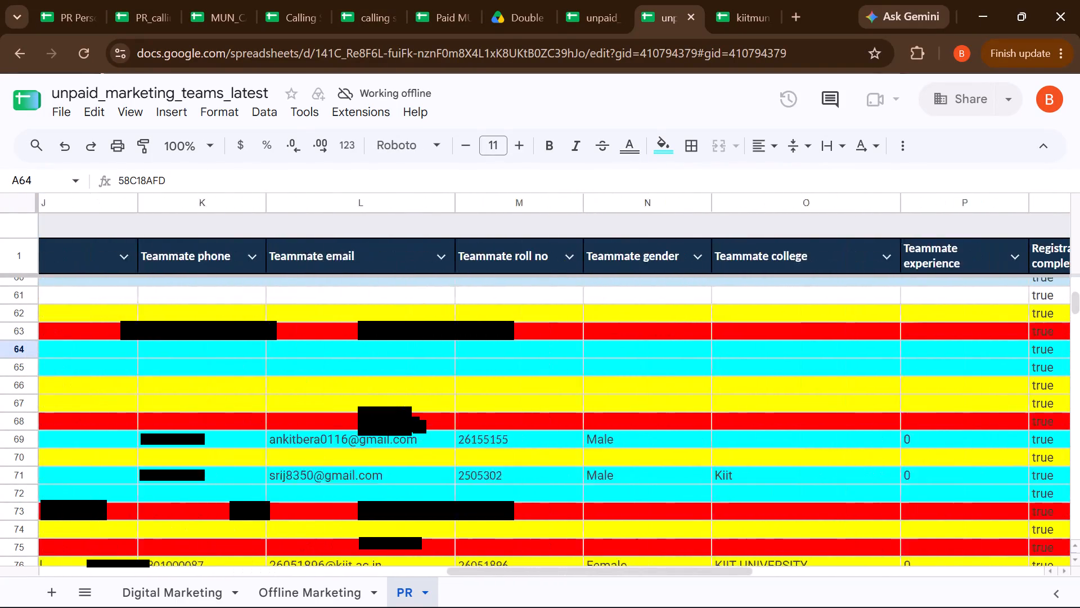
pyautogui.hscroll(4, 413, 418)
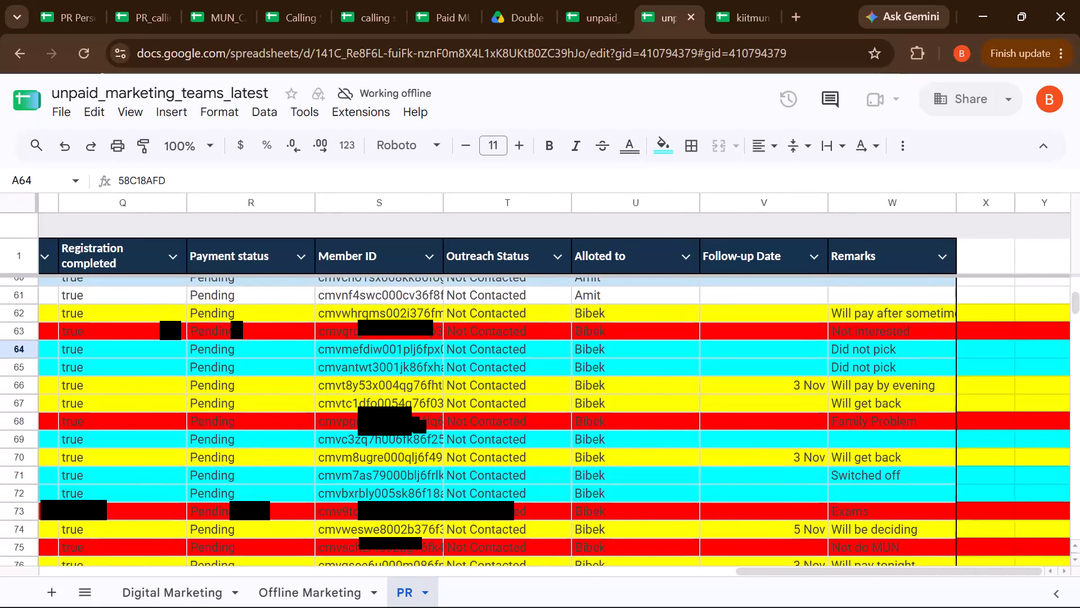
pyautogui.hscroll(3, 413, 418)
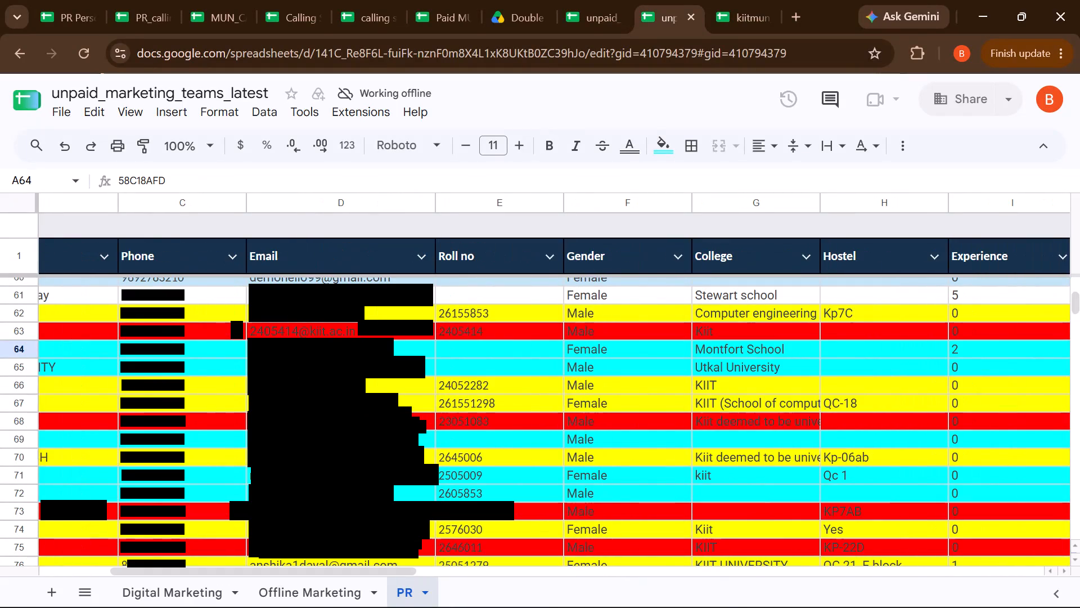
pyautogui.hscroll(9, 413, 418)
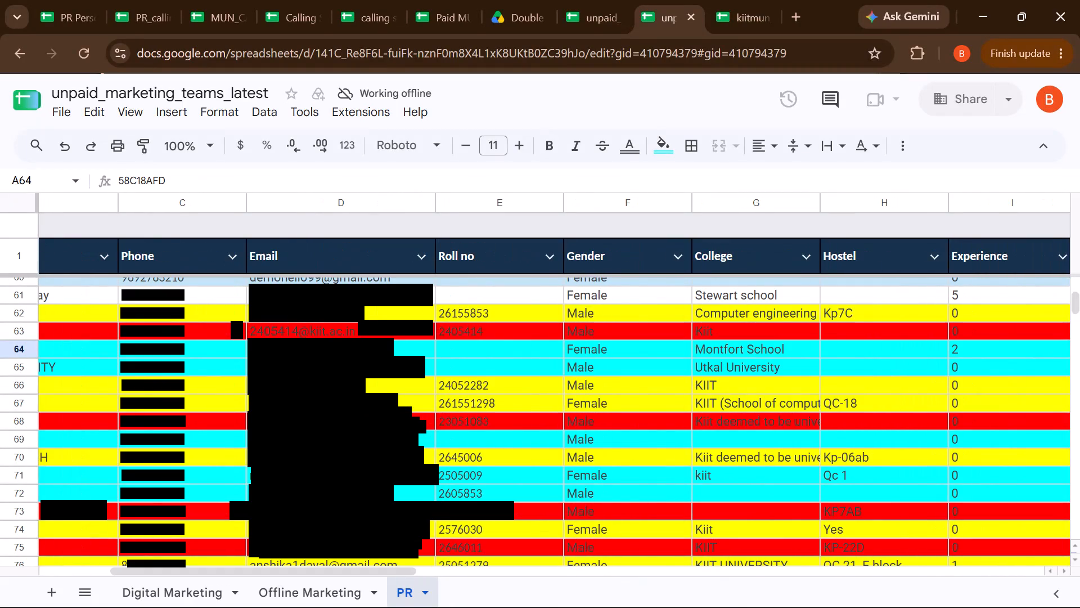
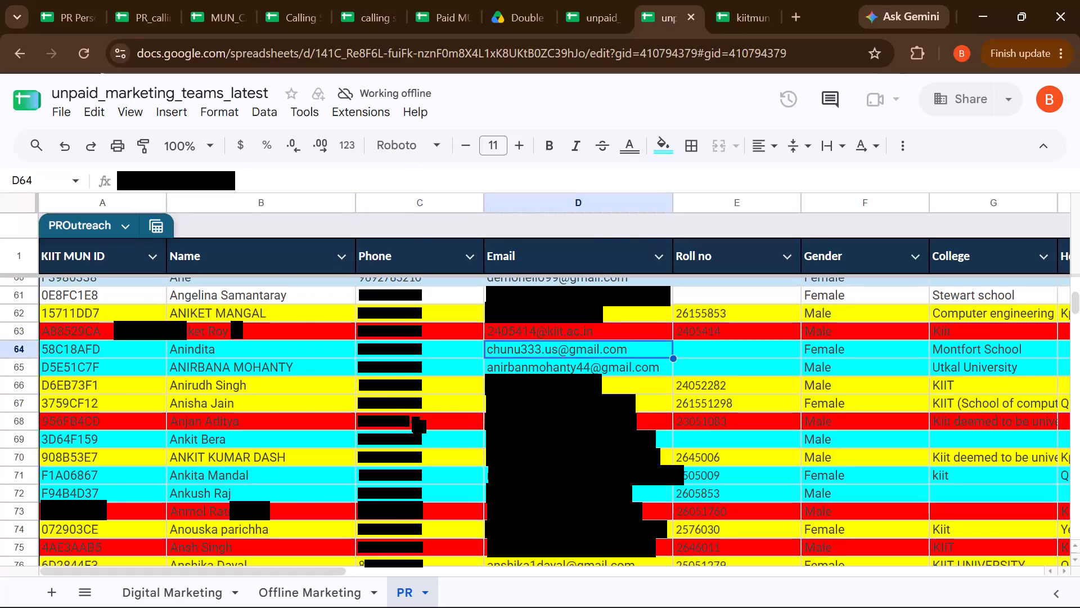
# Examine the row 64 record's contact, gender, college, experience and teammate fields, returning to its KIIT MUN ID cell.
pyautogui.press('Right')
pyautogui.press('Right')
pyautogui.press('Right')
pyautogui.press('Right')
pyautogui.press('Right')
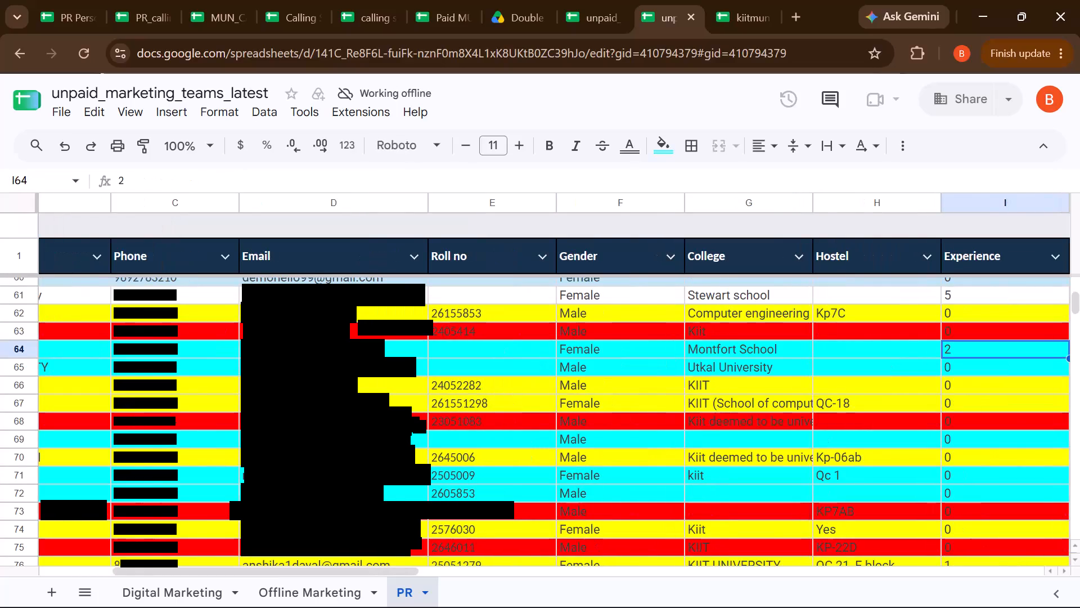
pyautogui.press('Left')
pyautogui.press('Left')
pyautogui.press('Left')
pyautogui.press('Left')
pyautogui.press('Left')
pyautogui.press('Left')
pyautogui.press('Left')
pyautogui.press('Left')
pyautogui.press('Left')
pyautogui.press('Left')
pyautogui.press('Left')
pyautogui.press('Left')
pyautogui.press('Left')
pyautogui.press('Left')
pyautogui.press('Left')
pyautogui.press('Left')
pyautogui.press('Left')
pyautogui.press('Left')
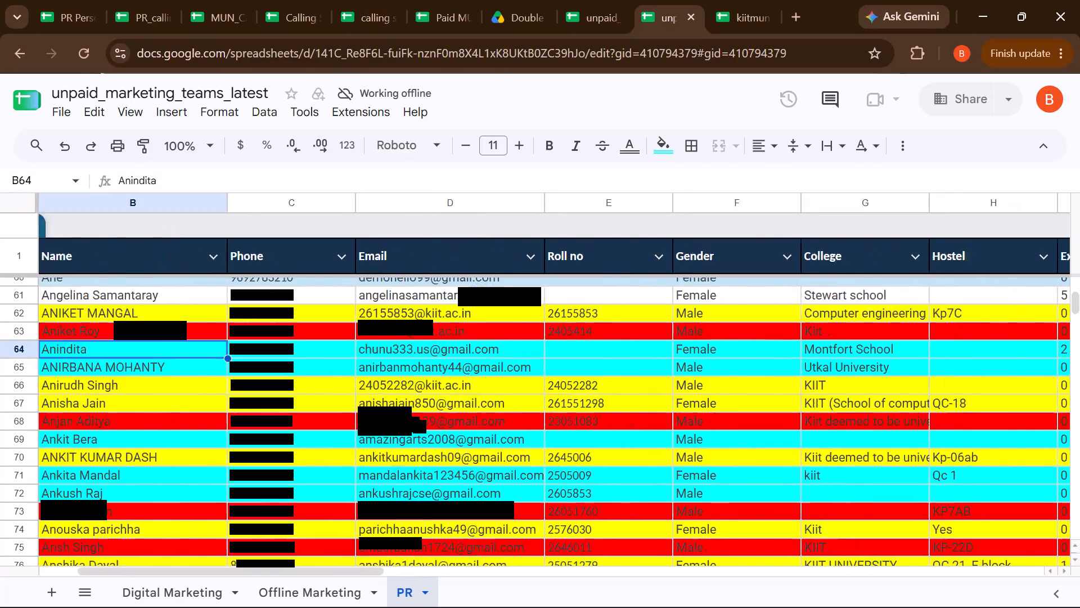
pyautogui.press('Right')
pyautogui.press('Right')
pyautogui.press('Right')
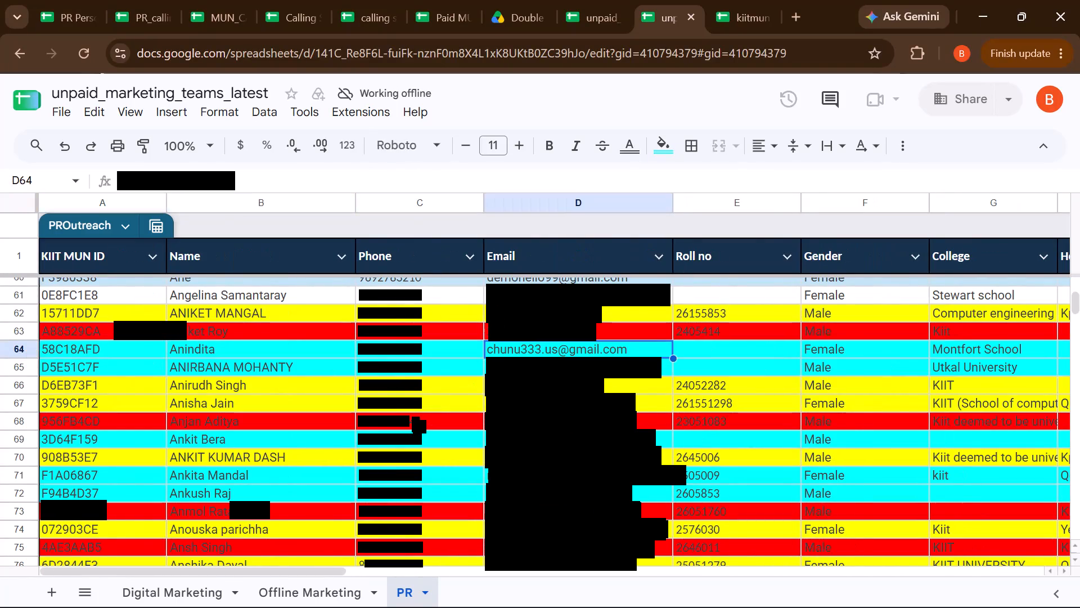
pyautogui.press('Right')
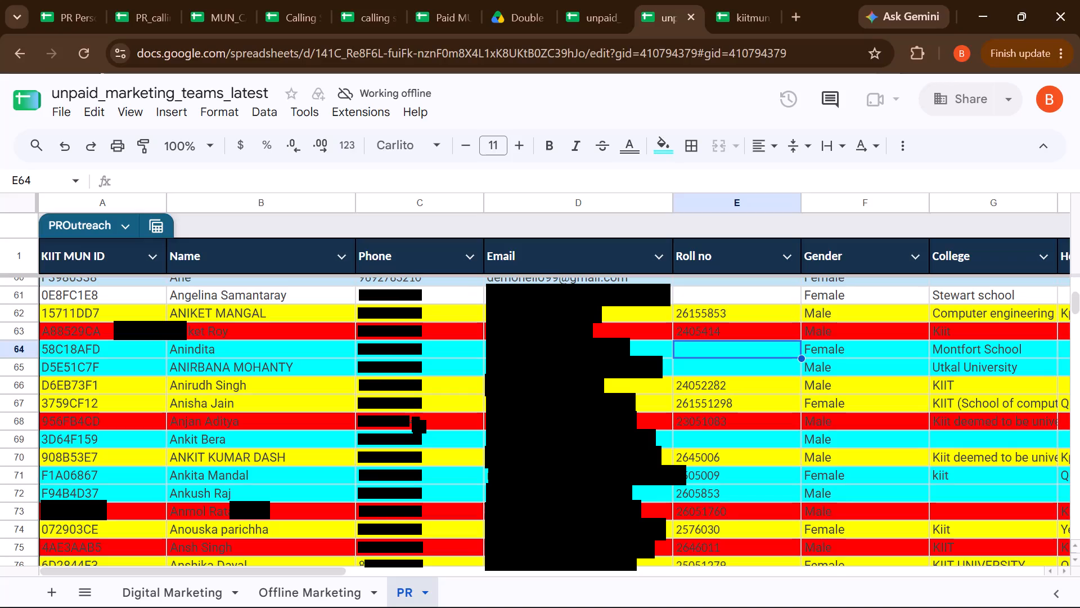
pyautogui.press('Right')
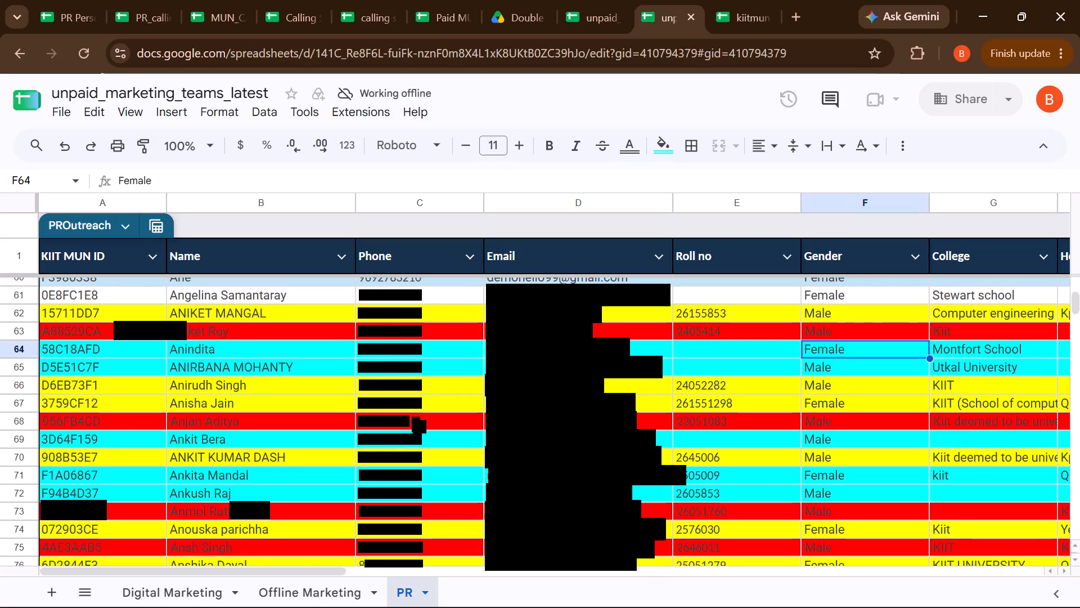
pyautogui.press('Right')
pyautogui.press('Right')
pyautogui.press('Right')
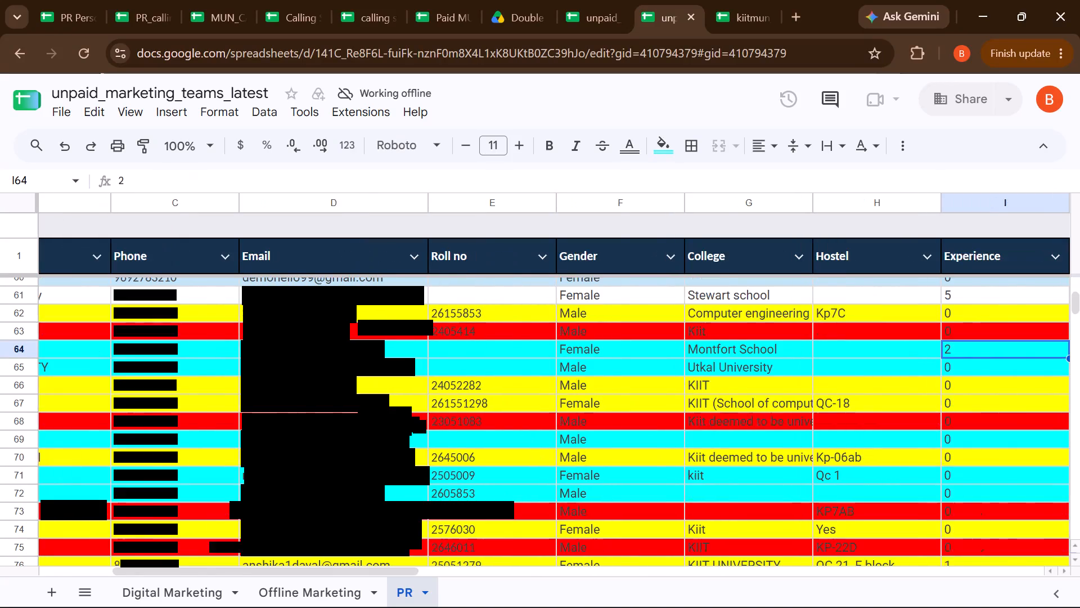
pyautogui.press('Right')
pyautogui.press('Right')
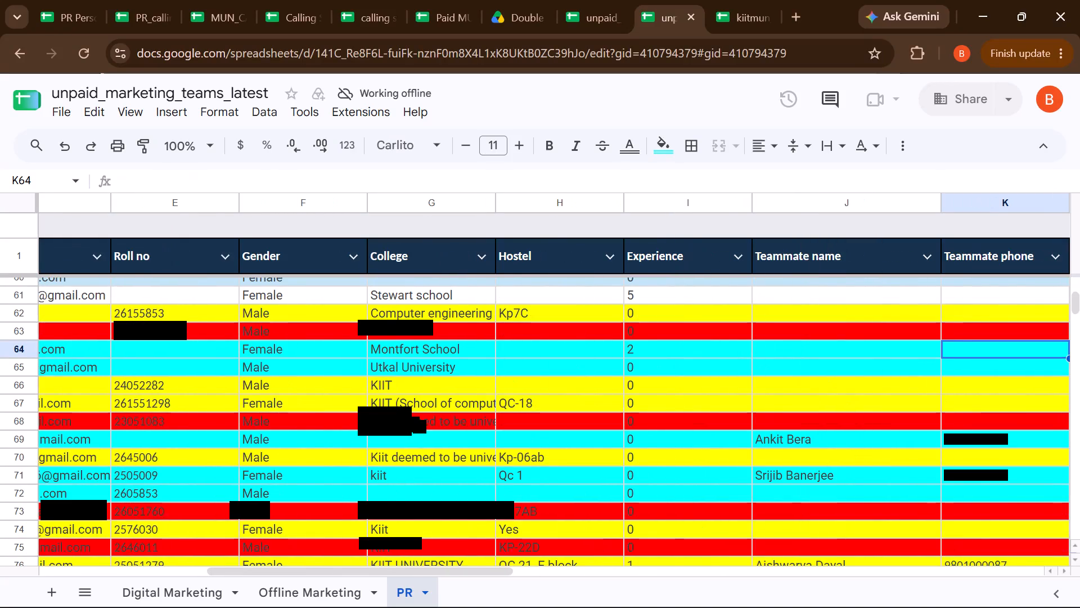
pyautogui.press('Left')
pyautogui.press('Left')
pyautogui.press('Left')
pyautogui.press('Left')
pyautogui.press('Left')
pyautogui.press('Left')
pyautogui.press('Left')
pyautogui.press('Left')
pyautogui.press('Left')
pyautogui.press('Left')
pyautogui.press('Left')
pyautogui.press('Left')
pyautogui.press('Left')
pyautogui.press('Left')
pyautogui.press('Left')
pyautogui.press('Left')
pyautogui.press('Left')
pyautogui.press('Left')
pyautogui.press('Left')
pyautogui.press('Left')
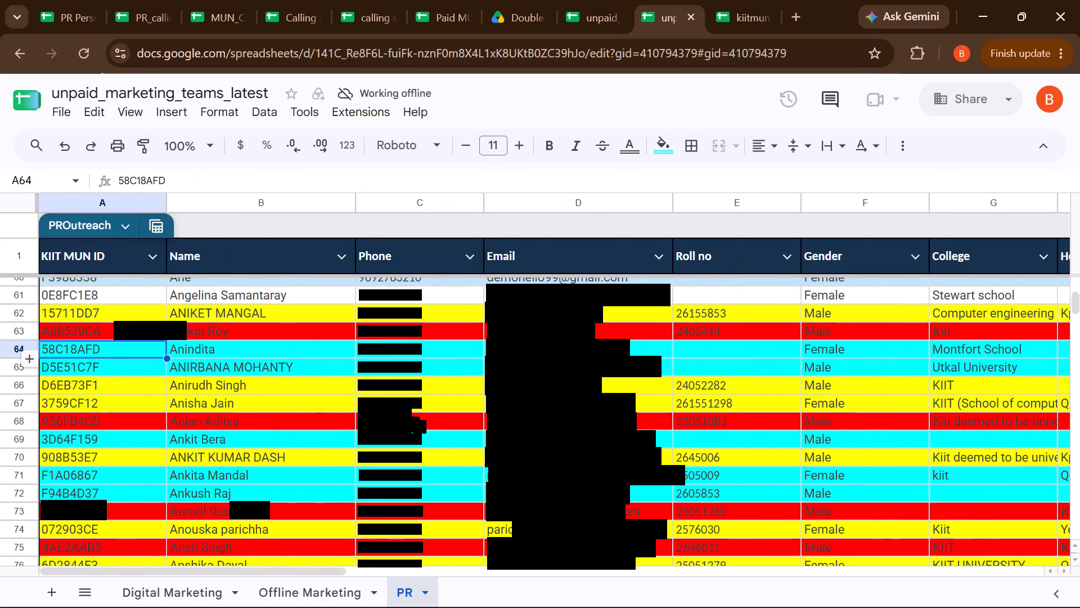
# Change the fill colour of the entire row 64 to red.
pyautogui.click(13, 348)
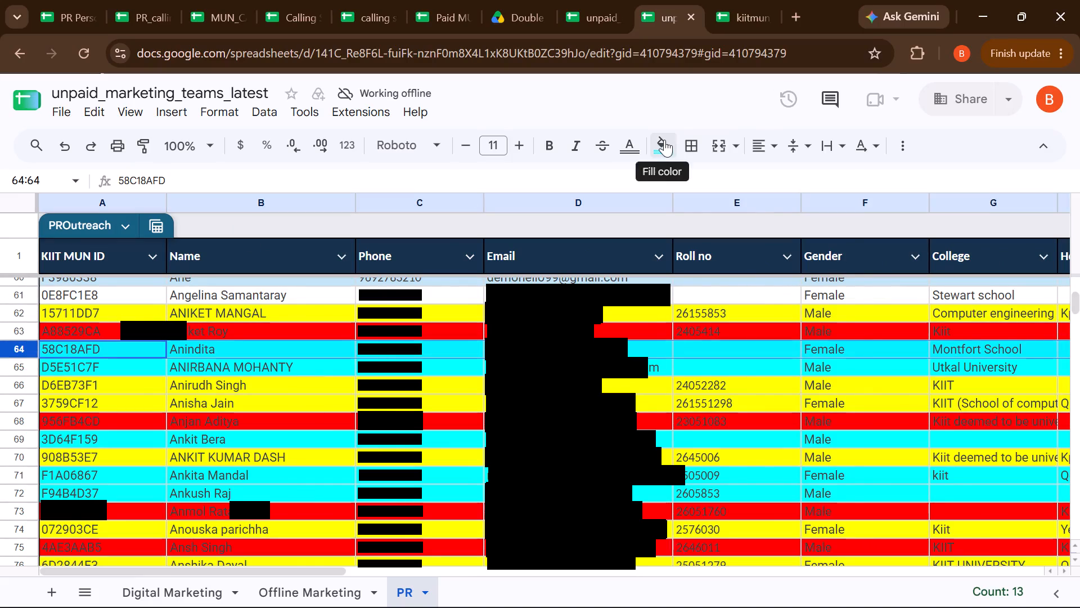
pyautogui.click(664, 140)
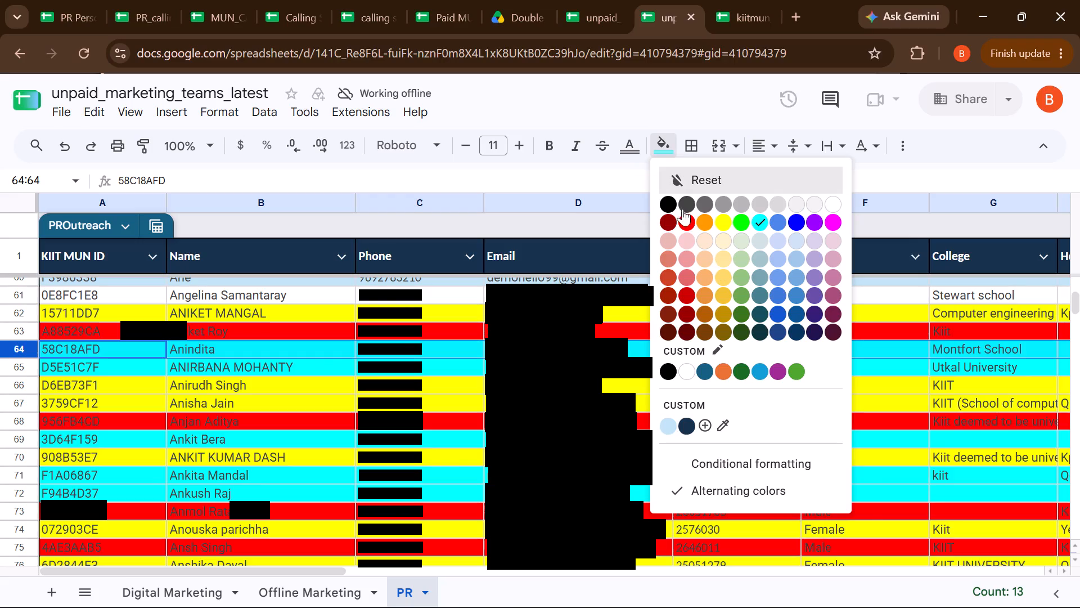
pyautogui.click(684, 215)
# Replace the row 64 remark with "Placement".
pyautogui.press('Right')
pyautogui.press('Right')
pyautogui.press('Right')
pyautogui.press('Right')
pyautogui.press('Right')
pyautogui.press('Right')
pyautogui.press('Right')
pyautogui.press('Right')
pyautogui.press('Right')
pyautogui.press('Right')
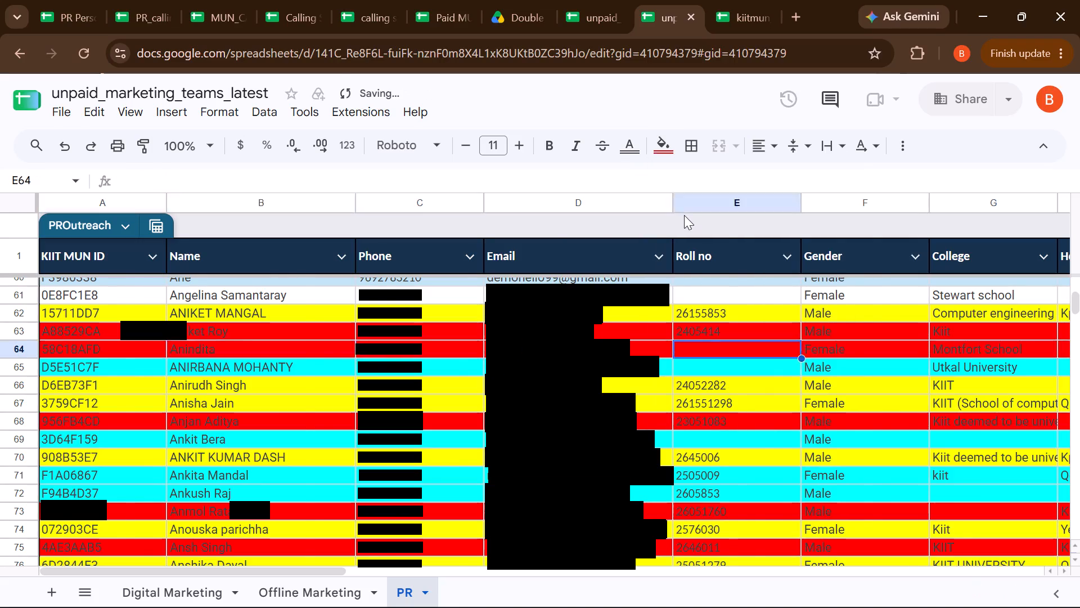
pyautogui.press('Right')
pyautogui.press('Right')
pyautogui.press('Right')
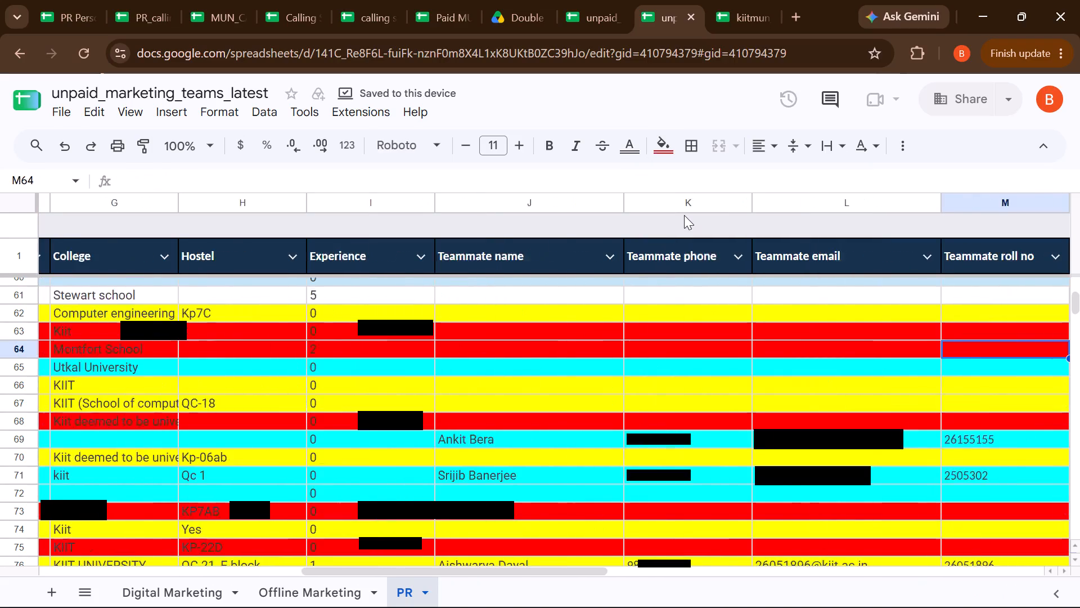
pyautogui.press('Right')
pyautogui.press('Right')
pyautogui.press('Right')
pyautogui.press('Right')
pyautogui.press('Right')
pyautogui.press('Right')
pyautogui.press('Right')
pyautogui.press('Right')
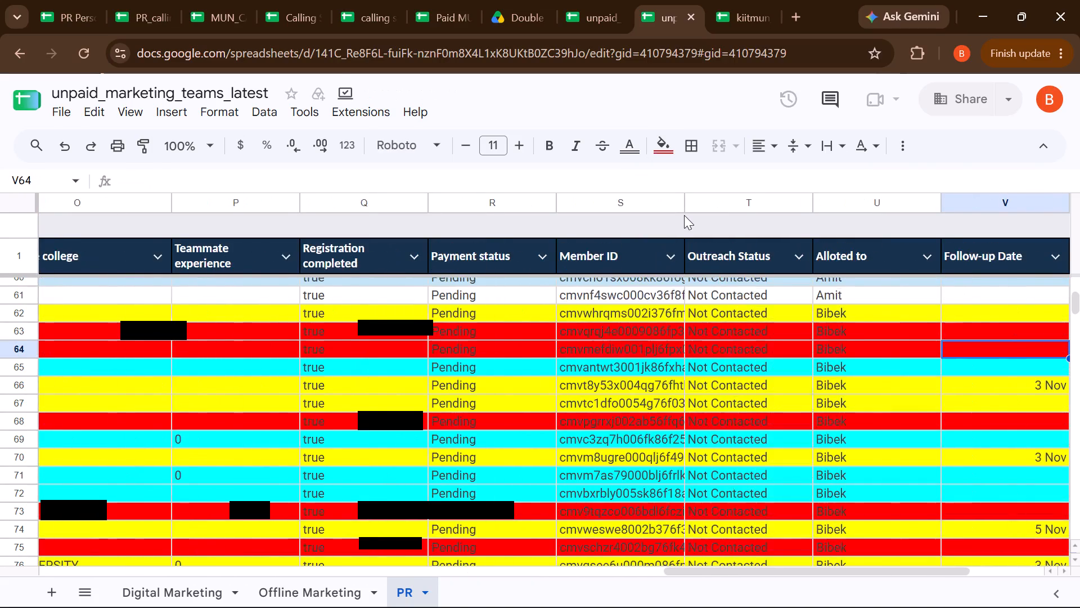
pyautogui.press('Right')
pyautogui.press('Right')
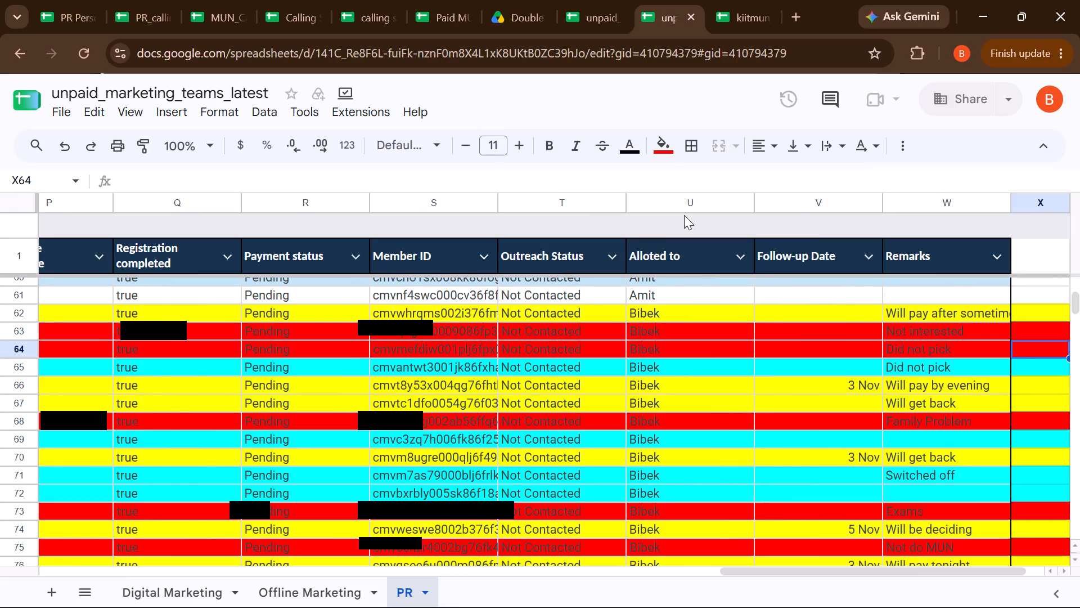
pyautogui.press('Left')
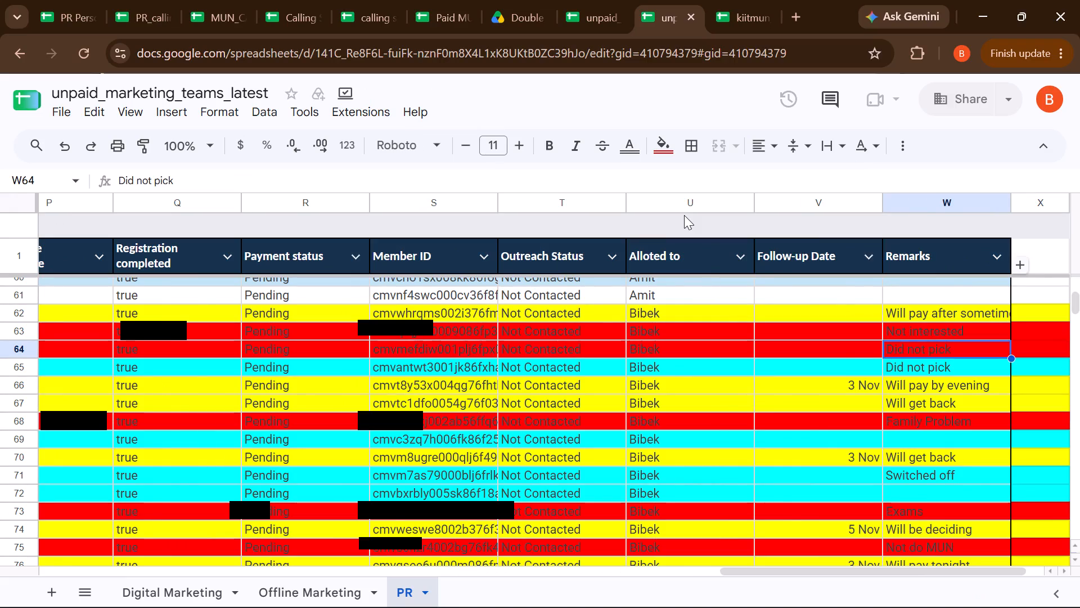
pyautogui.doubleClick(960, 351)
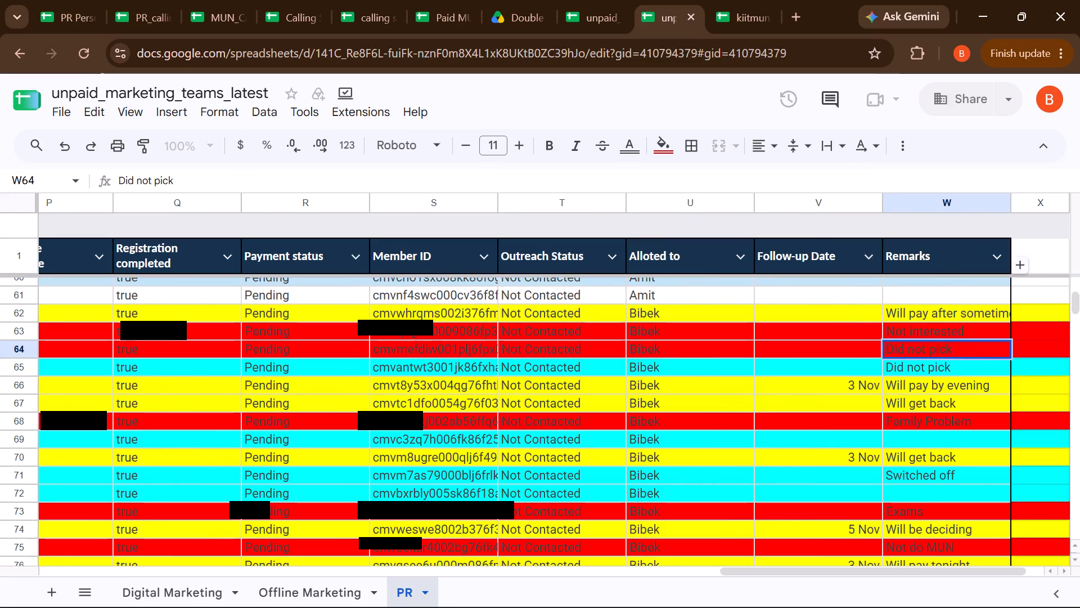
pyautogui.press('BackSpace')
pyautogui.press('BackSpace')
pyautogui.press('BackSpace')
pyautogui.press('BackSpace')
pyautogui.press('BackSpace')
pyautogui.press('BackSpace')
pyautogui.press('BackSpace')
pyautogui.press('BackSpace')
pyautogui.press('BackSpace')
pyautogui.press('BackSpace')
pyautogui.press('BackSpace')
pyautogui.press('BackSpace')
pyautogui.press('BackSpace')
pyautogui.press('BackSpace')
pyautogui.press('BackSpace')
pyautogui.press('BackSpace')
pyautogui.press('BackSpace')
pyautogui.press('BackSpace')
pyautogui.press('BackSpace')
pyautogui.press('BackSpace')
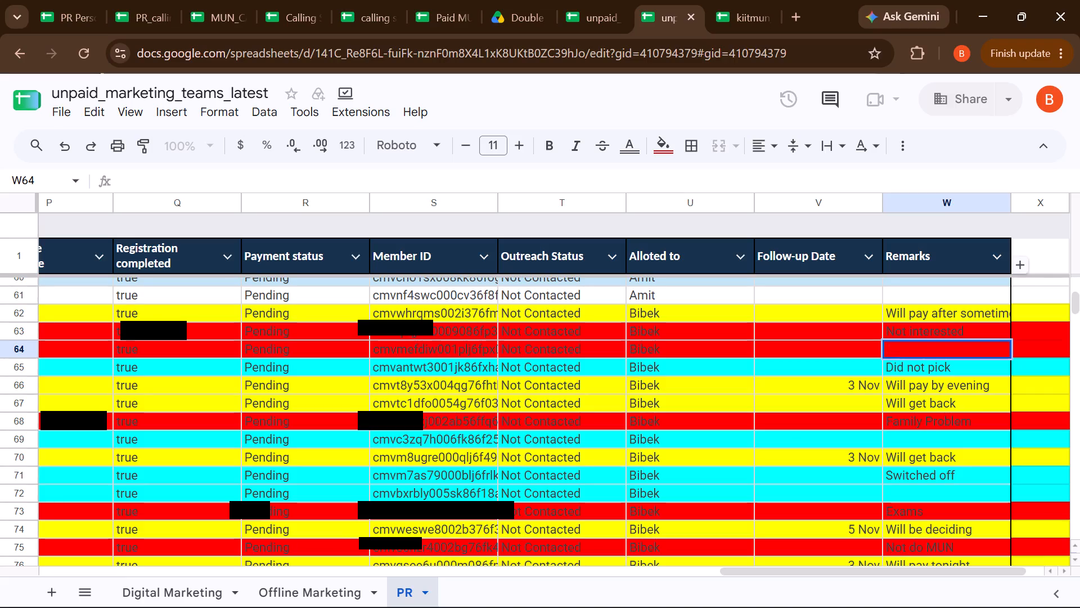
pyautogui.write('Placement')
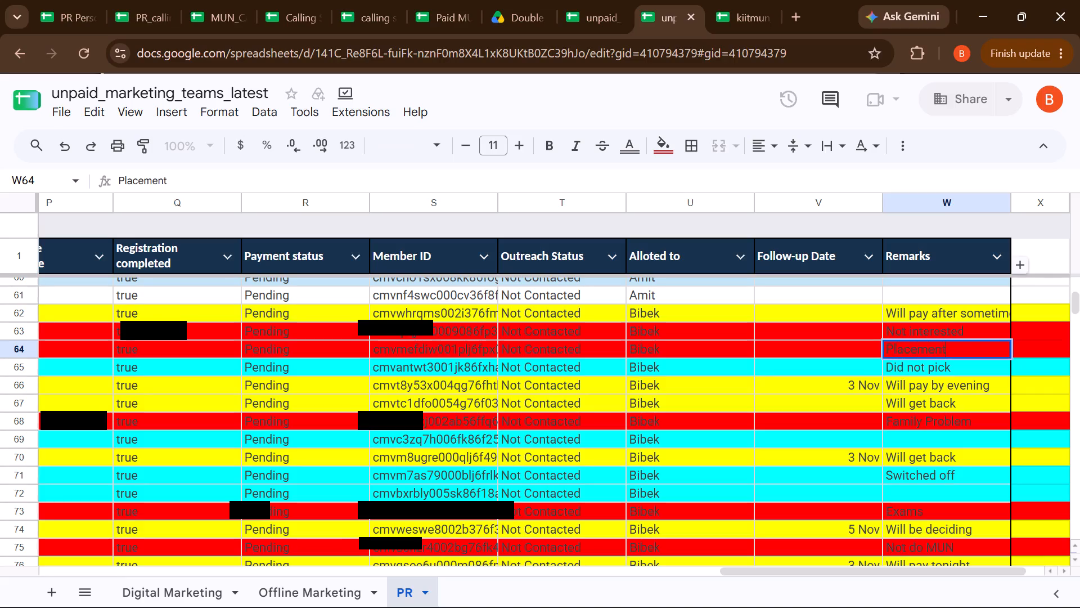
pyautogui.press('Return')
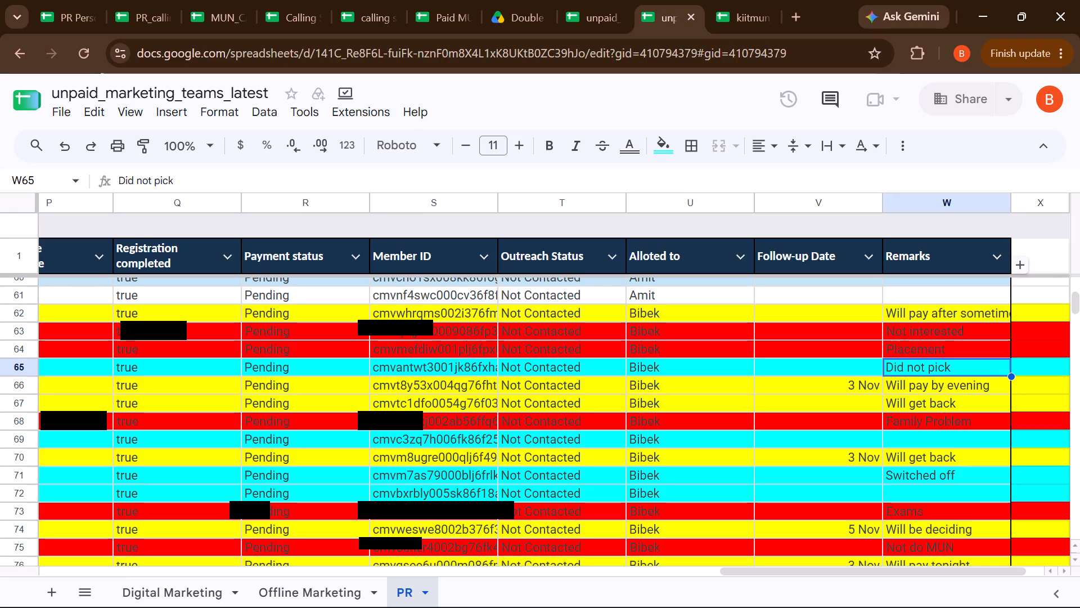
# Review the row 65 record back to its KIIT MUN ID, along with the contact details of the rows down to 80.
pyautogui.press('Left')
pyautogui.press('Right')
pyautogui.press('Left')
pyautogui.press('Left')
pyautogui.press('Left')
pyautogui.press('Left')
pyautogui.press('Left')
pyautogui.press('Left')
pyautogui.press('Left')
pyautogui.press('Left')
pyautogui.press('Left')
pyautogui.press('Left')
pyautogui.press('Left')
pyautogui.press('Left')
pyautogui.press('Left')
pyautogui.press('Left')
pyautogui.press('Left')
pyautogui.press('Left')
pyautogui.press('Left')
pyautogui.press('Left')
pyautogui.press('Left')
pyautogui.press('Left')
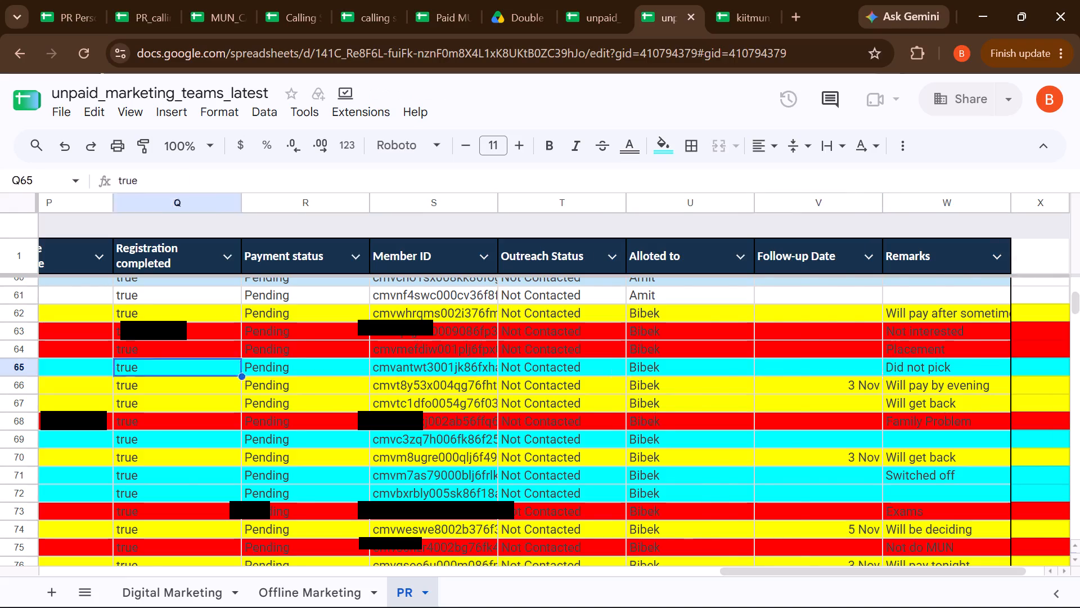
pyautogui.press('Right')
pyautogui.press('Left')
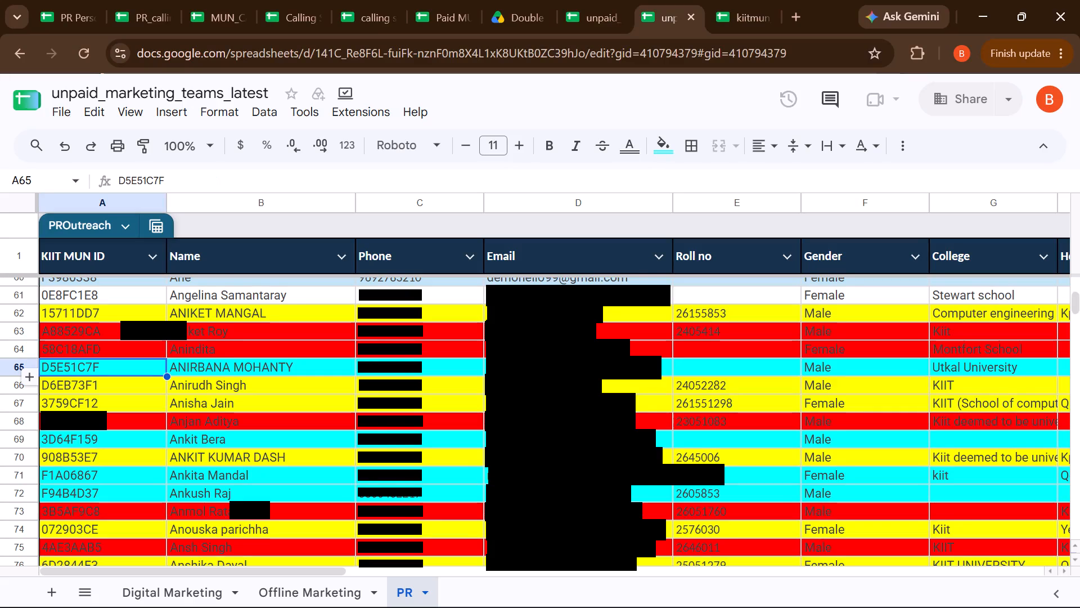
pyautogui.scroll(-2, 960, 351)
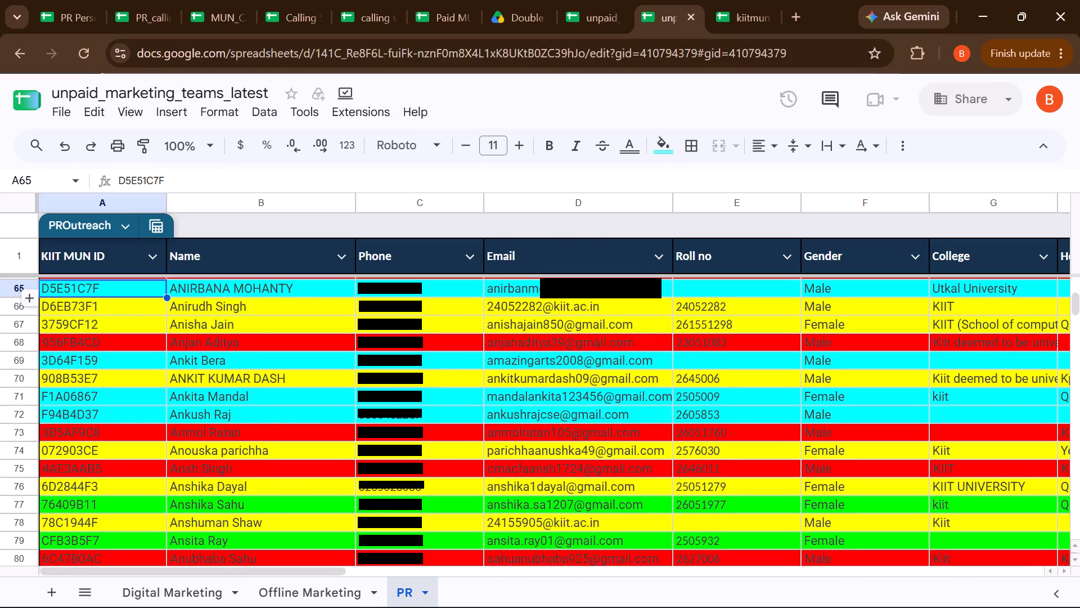
pyautogui.scroll(-2, 960, 351)
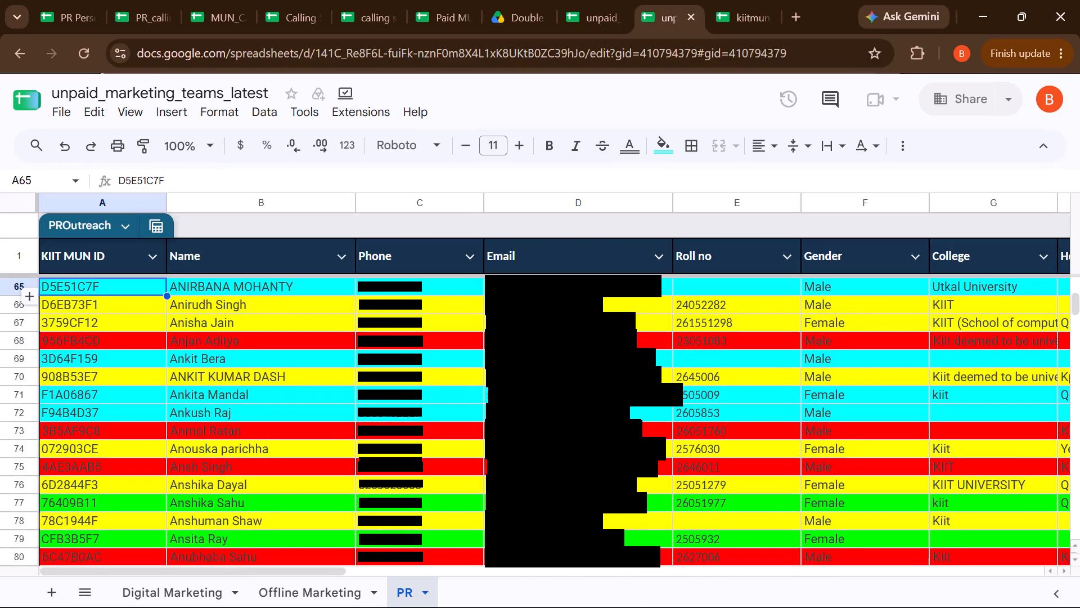
pyautogui.scroll(-1, 960, 351)
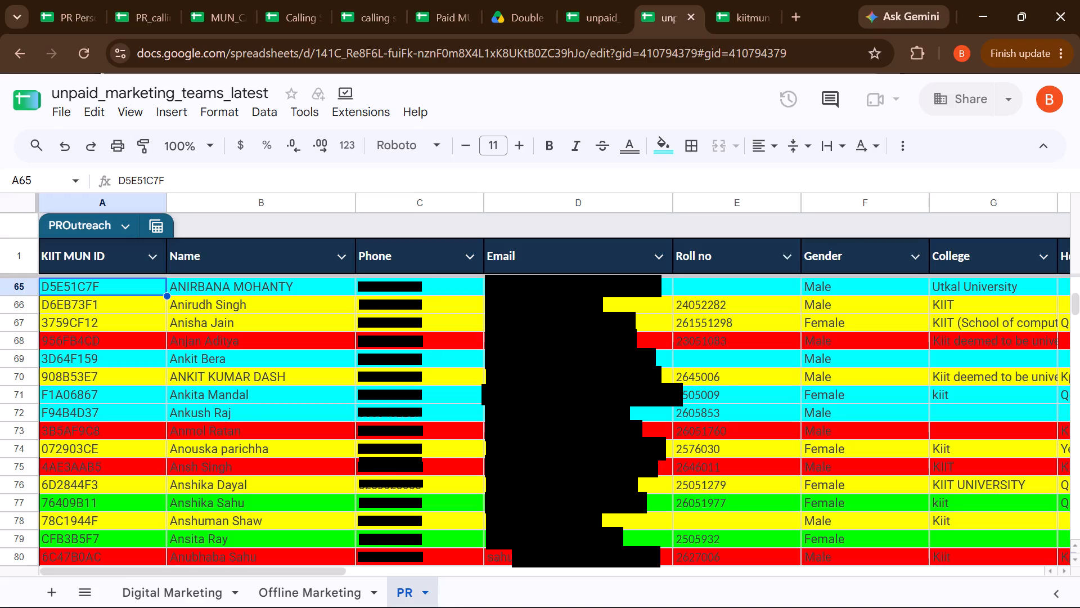
# Paste the copied remark "Not picking up calls" over the existing remark in row 65.
pyautogui.press('Right')
pyautogui.press('Right')
pyautogui.press('Right')
pyautogui.press('Right')
pyautogui.press('Right')
pyautogui.press('Right')
pyautogui.press('Right')
pyautogui.press('Right')
pyautogui.press('Right')
pyautogui.press('Right')
pyautogui.press('Right')
pyautogui.press('Right')
pyautogui.press('Right')
pyautogui.press('Right')
pyautogui.press('Right')
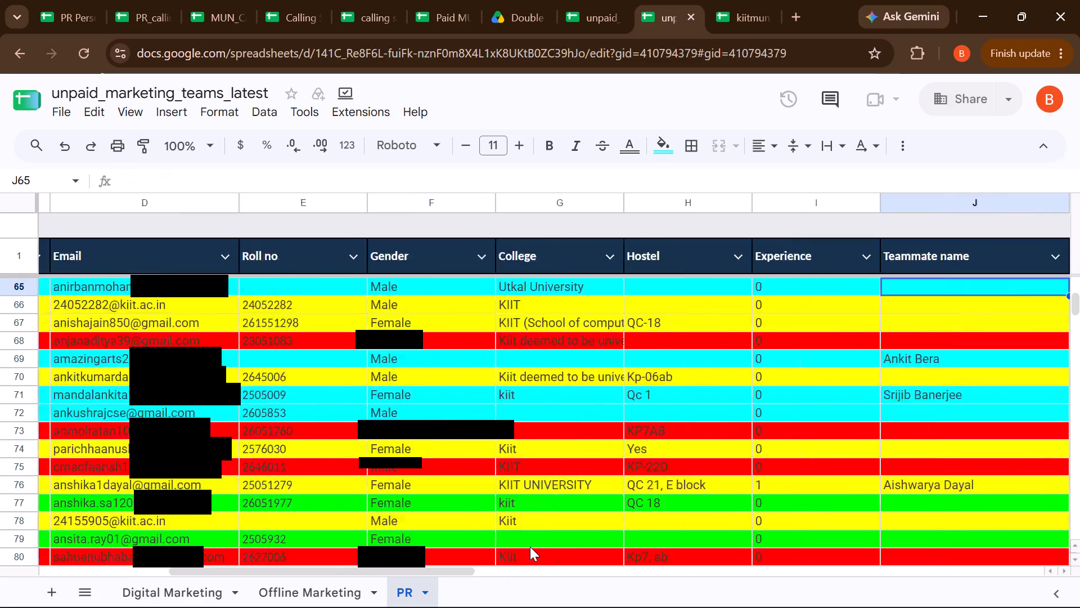
pyautogui.press('Right')
pyautogui.press('Right')
pyautogui.press('Right')
pyautogui.press('Right')
pyautogui.press('Right')
pyautogui.press('Right')
pyautogui.press('Right')
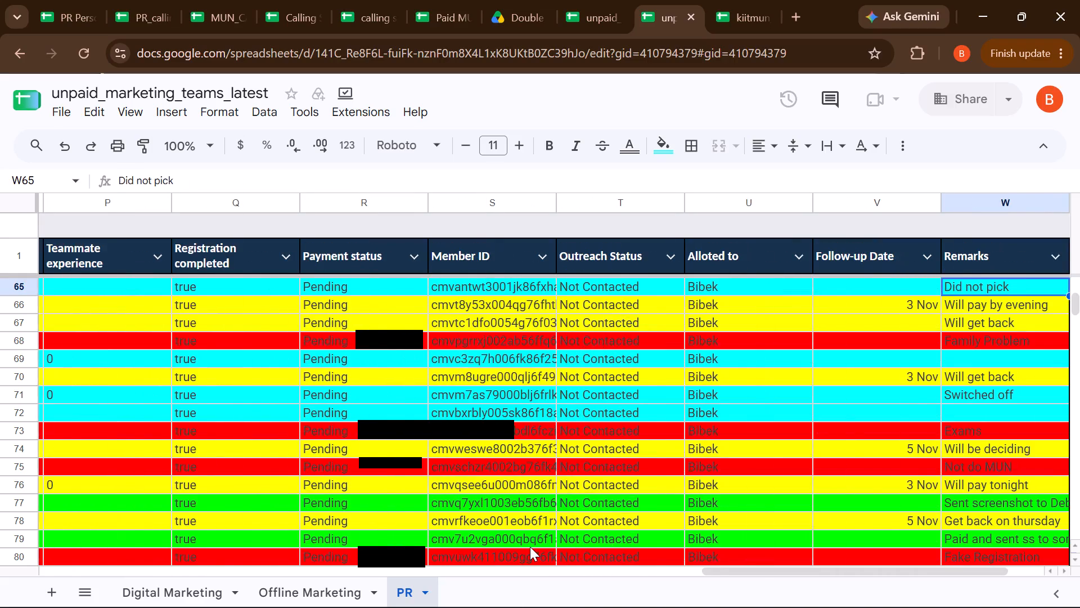
pyautogui.press('Right')
pyautogui.press('Left')
pyautogui.hotkey('ctrl', 'v')
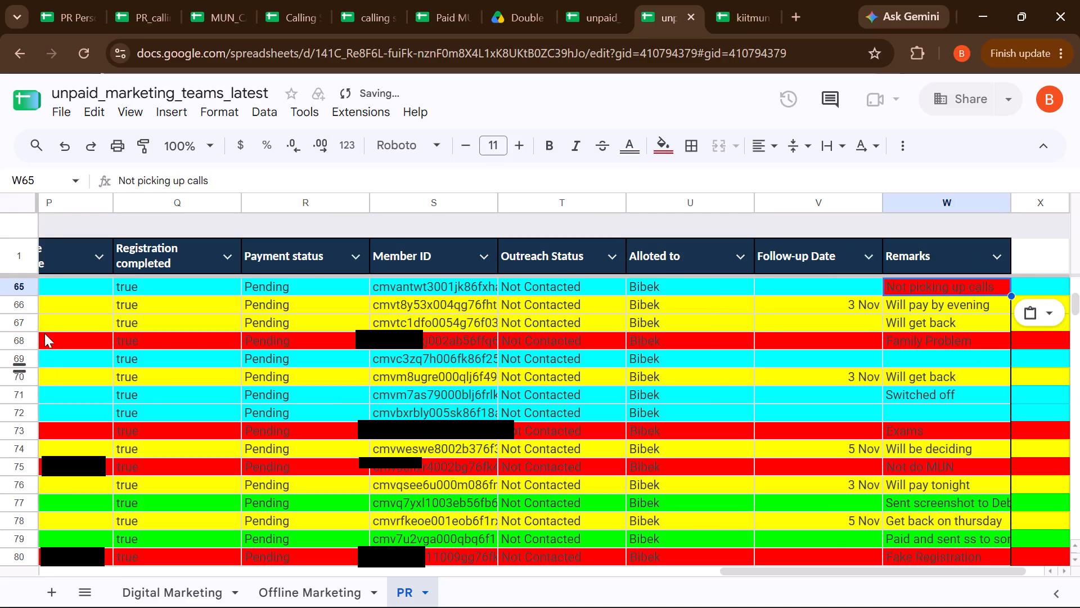
# Change the fill colour of the entire row 65 to red.
pyautogui.click(24, 283)
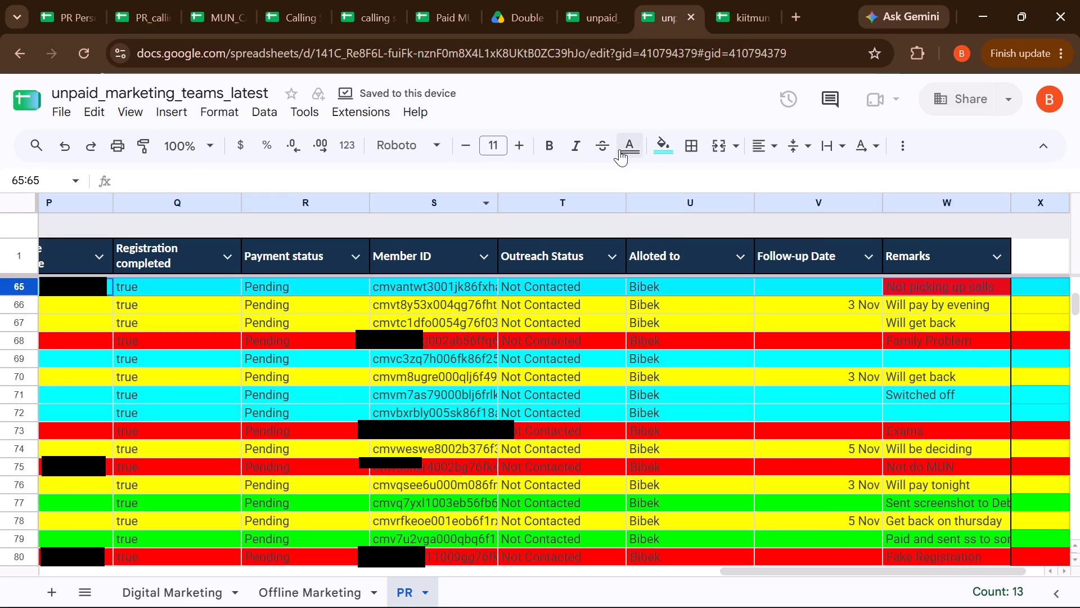
pyautogui.click(657, 141)
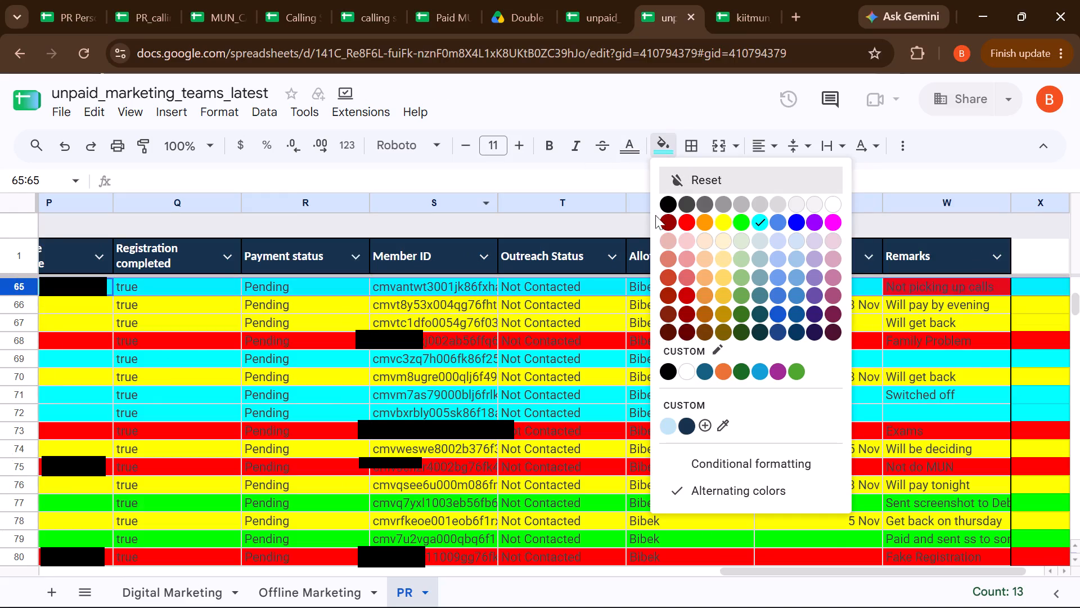
pyautogui.click(688, 224)
# Review the row 66 record back to its KIIT MUN ID, including the contact's name and phone.
pyautogui.press('Down')
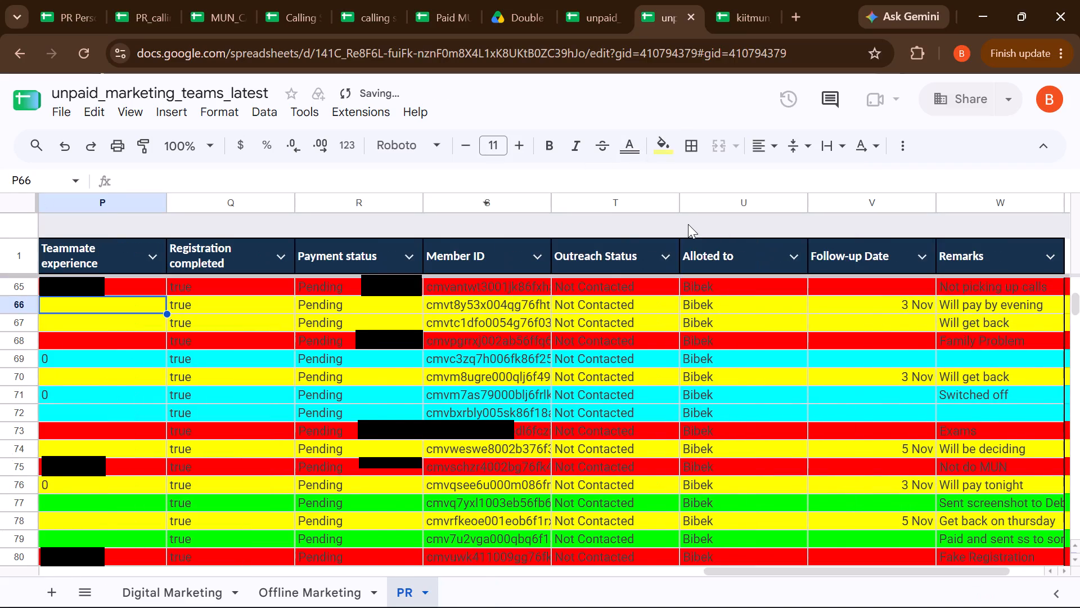
pyautogui.press('Down')
pyautogui.press('Left')
pyautogui.press('Up')
pyautogui.press('Left')
pyautogui.press('Left')
pyautogui.press('Left')
pyautogui.press('Left')
pyautogui.press('Left')
pyautogui.press('Left')
pyautogui.press('Left')
pyautogui.press('Left')
pyautogui.press('Left')
pyautogui.press('Left')
pyautogui.press('Left')
pyautogui.press('Left')
pyautogui.press('Left')
pyautogui.press('Left')
pyautogui.press('Left')
pyautogui.press('Left')
pyautogui.press('Left')
pyautogui.press('Left')
pyautogui.press('Left')
pyautogui.press('Left')
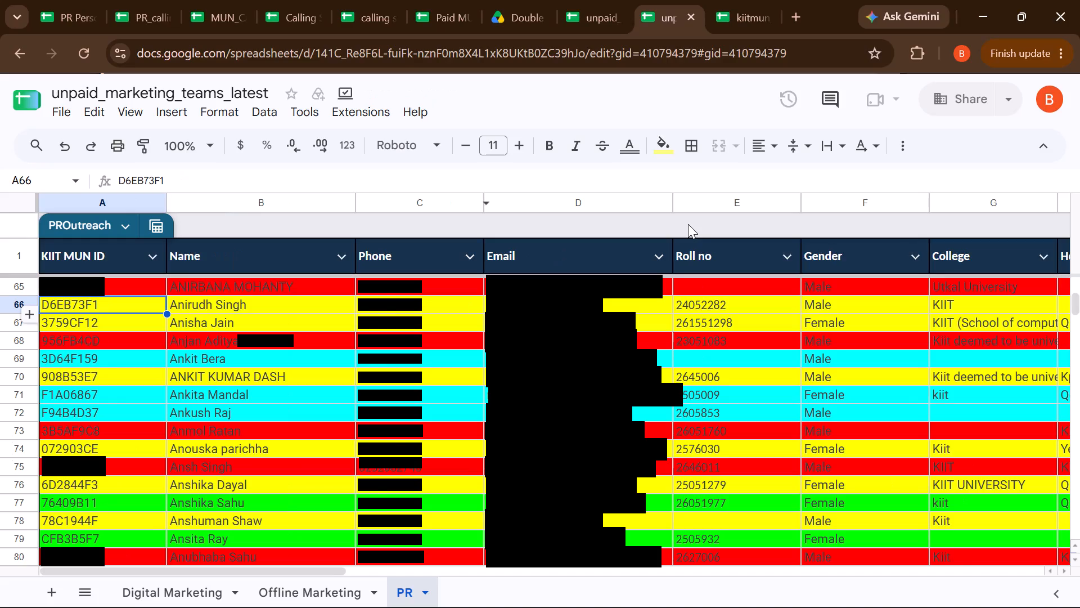
# Check the follow-up date and remark of row 66, and return to its contact details.
pyautogui.press('Right')
pyautogui.press('Right')
pyautogui.press('Right')
pyautogui.press('Right')
pyautogui.press('Right')
pyautogui.press('Right')
pyautogui.press('Right')
pyautogui.press('Right')
pyautogui.press('Right')
pyautogui.press('Right')
pyautogui.press('Right')
pyautogui.press('Right')
pyautogui.press('Right')
pyautogui.press('Right')
pyautogui.press('Right')
pyautogui.press('Right')
pyautogui.press('Right')
pyautogui.press('Right')
pyautogui.press('Right')
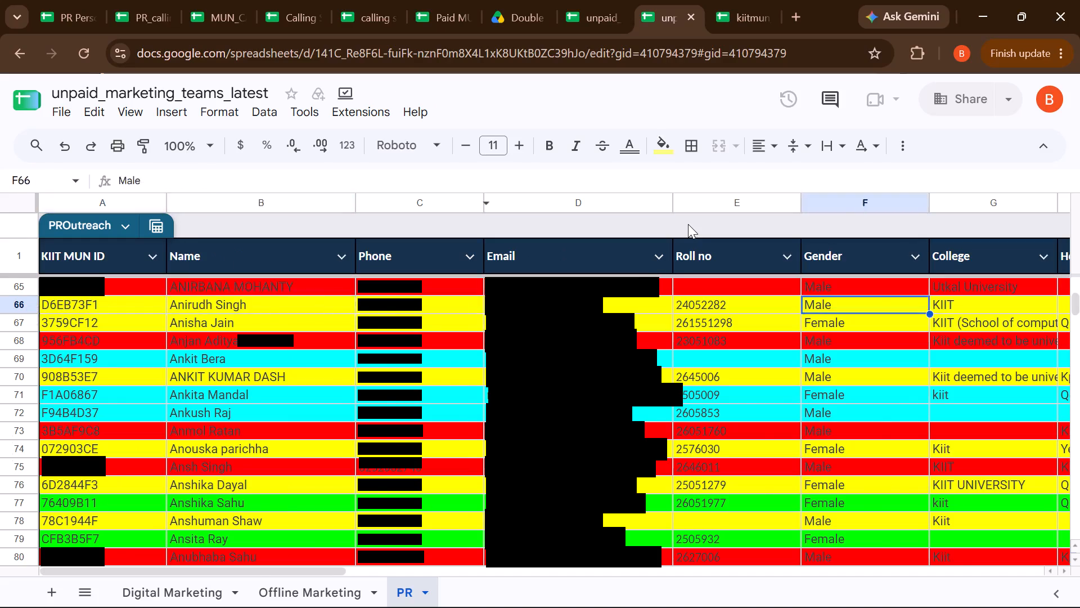
pyautogui.press('Right')
pyautogui.press('Right')
pyautogui.press('Right')
pyautogui.press('Right')
pyautogui.press('Left')
pyautogui.press('Left')
pyautogui.press('Left')
pyautogui.press('Left')
pyautogui.press('Left')
pyautogui.press('Left')
pyautogui.press('Left')
pyautogui.press('Left')
pyautogui.press('Left')
pyautogui.press('Left')
pyautogui.press('Left')
pyautogui.press('Left')
pyautogui.press('Left')
pyautogui.press('Left')
pyautogui.press('Left')
pyautogui.press('Left')
pyautogui.press('Left')
pyautogui.press('Left')
pyautogui.press('Left')
pyautogui.press('Left')
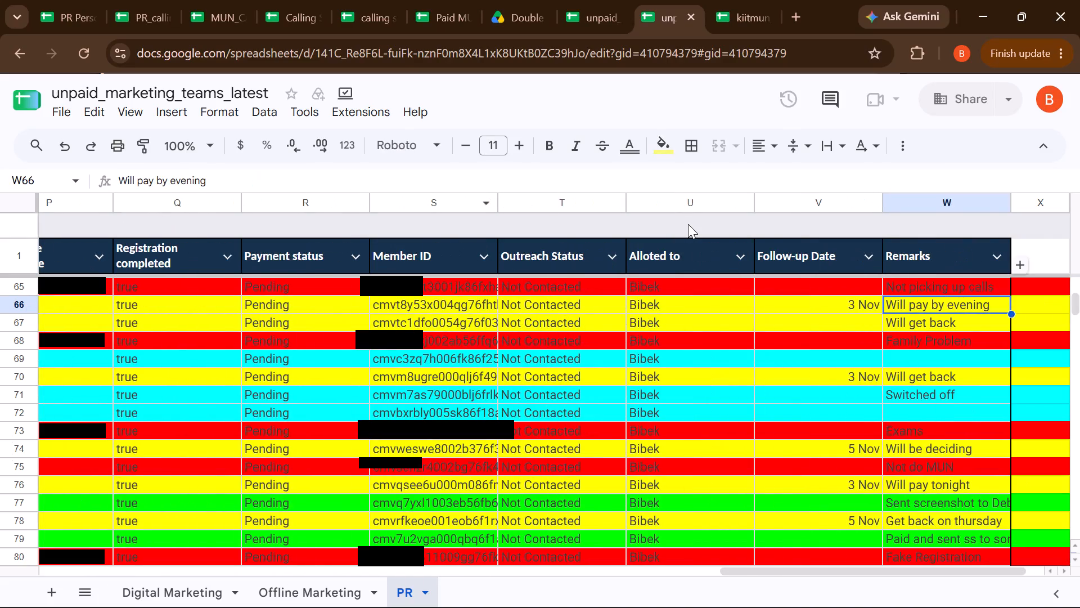
pyautogui.press('Left')
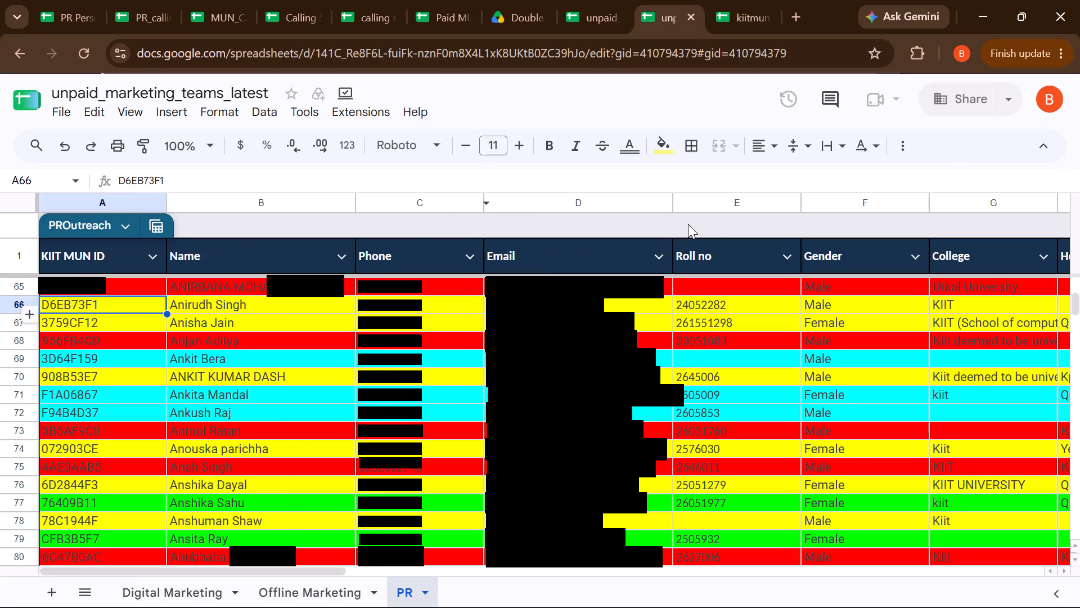
# Review the row 67 record from its contact details across to the remark and back to its KIIT MUN ID.
pyautogui.press('Right')
pyautogui.press('Down')
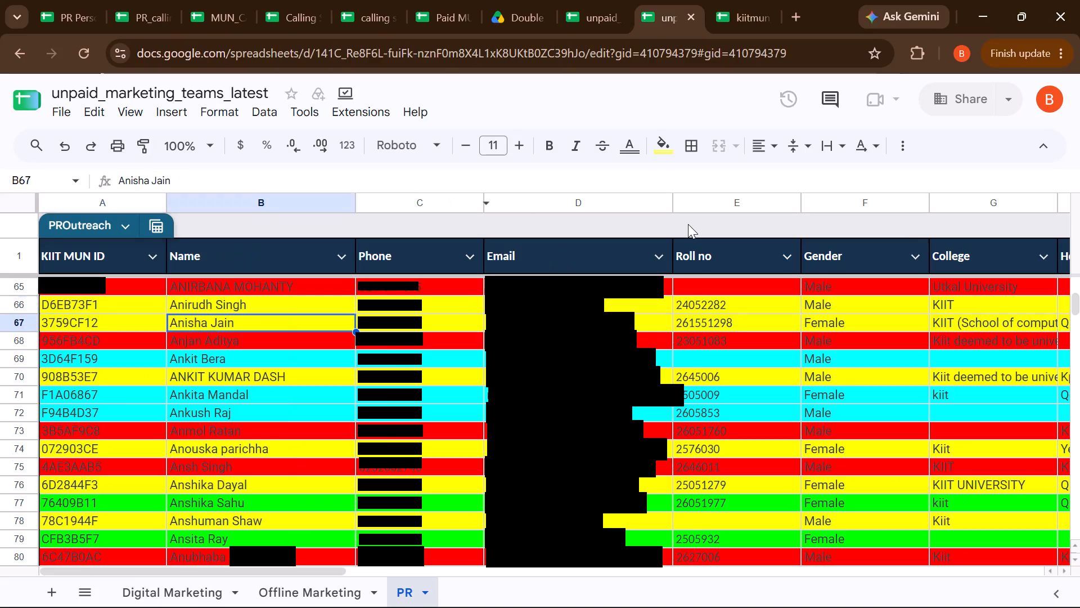
pyautogui.scroll(-2, 688, 224)
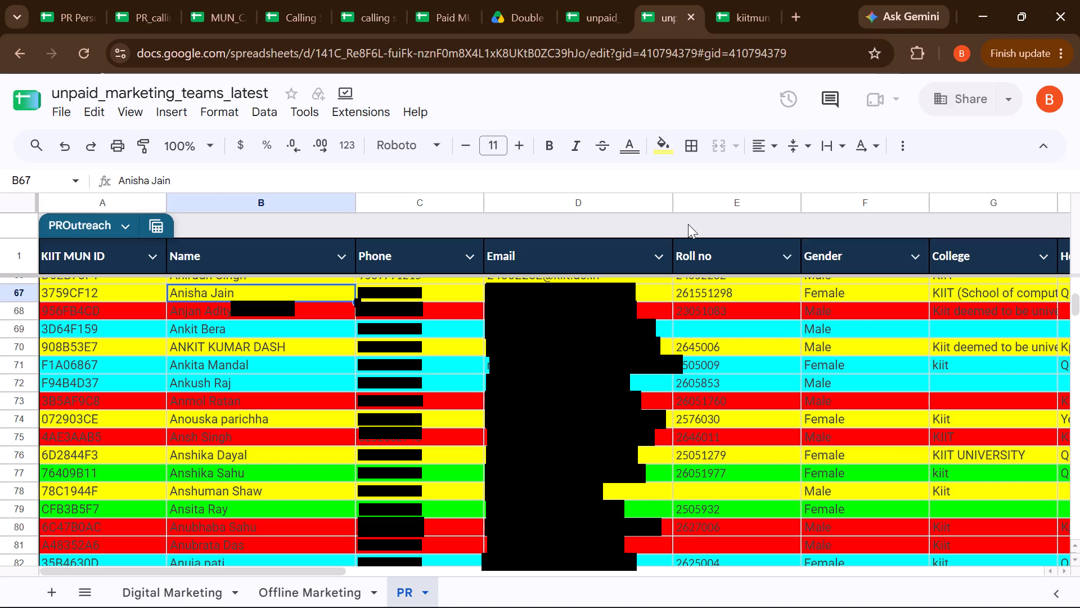
pyautogui.press('Right')
pyautogui.press('Right')
pyautogui.press('Right')
pyautogui.press('Right')
pyautogui.press('Right')
pyautogui.press('Right')
pyautogui.press('Right')
pyautogui.press('Right')
pyautogui.press('Right')
pyautogui.press('Right')
pyautogui.press('Right')
pyautogui.press('Right')
pyautogui.press('Right')
pyautogui.press('Right')
pyautogui.press('Right')
pyautogui.press('Right')
pyautogui.press('Right')
pyautogui.press('Right')
pyautogui.press('Right')
pyautogui.press('Right')
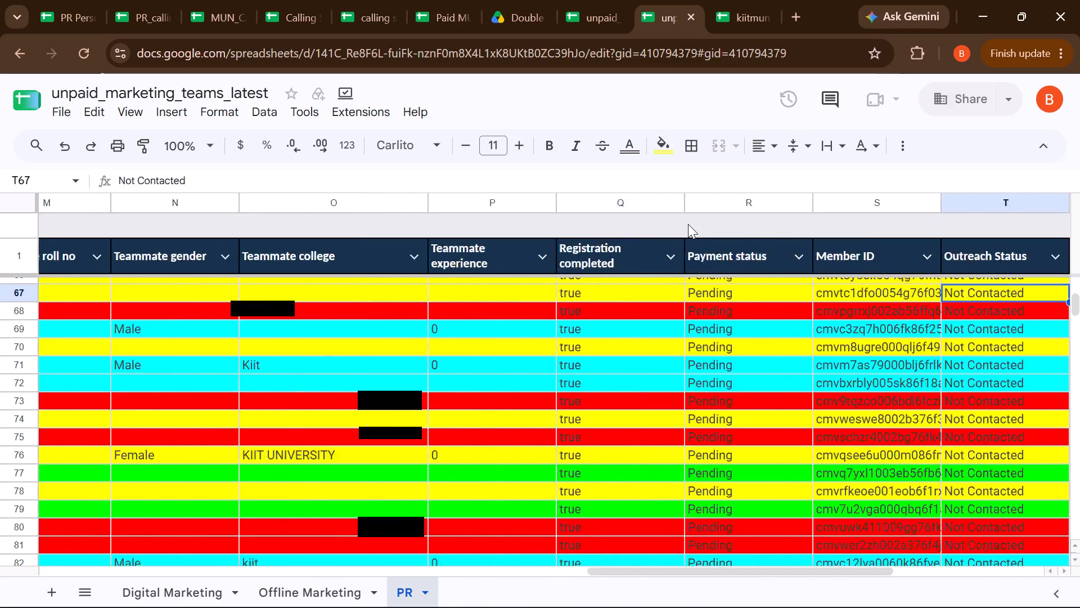
pyautogui.press('Right')
pyautogui.press('Right')
pyautogui.press('Left')
pyautogui.press('Left')
pyautogui.press('Left')
pyautogui.press('Left')
pyautogui.press('Left')
pyautogui.press('Left')
pyautogui.press('Left')
pyautogui.press('Left')
pyautogui.press('Left')
pyautogui.press('Left')
pyautogui.press('Left')
pyautogui.press('Left')
pyautogui.press('Left')
pyautogui.press('Left')
pyautogui.press('Left')
pyautogui.press('Left')
pyautogui.press('Left')
pyautogui.press('Left')
pyautogui.press('Left')
pyautogui.press('Left')
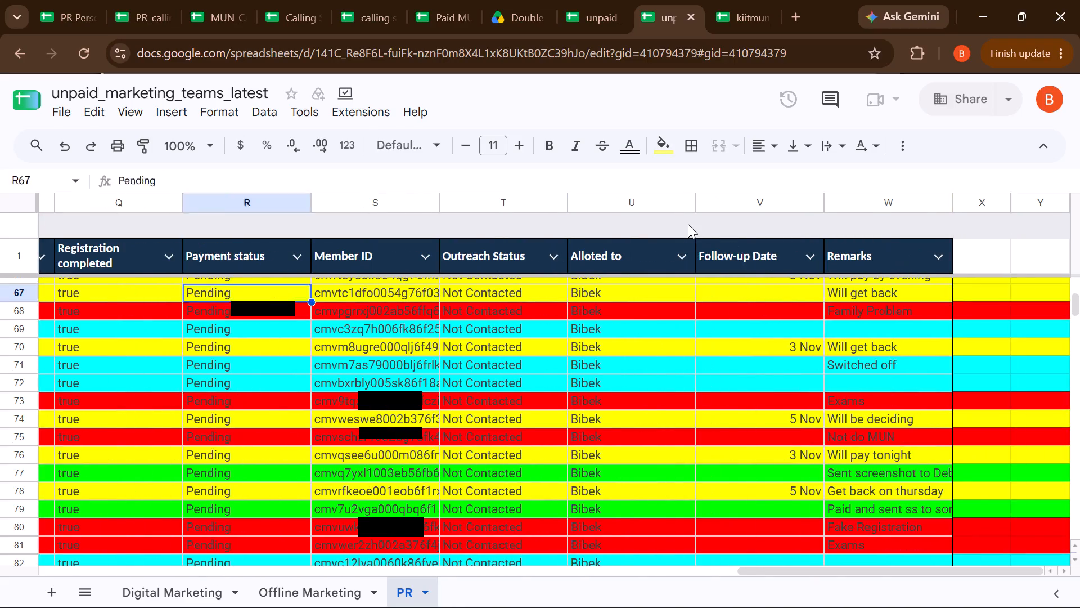
pyautogui.press('Right')
pyautogui.press('Right')
pyautogui.press('Right')
pyautogui.press('Right')
pyautogui.press('Right')
pyautogui.press('Right')
pyautogui.press('Right')
pyautogui.press('Right')
pyautogui.press('Right')
pyautogui.press('Right')
pyautogui.press('Right')
pyautogui.press('Right')
pyautogui.press('Right')
pyautogui.press('Right')
pyautogui.press('Right')
pyautogui.press('Right')
pyautogui.press('Right')
pyautogui.press('Right')
pyautogui.press('Right')
pyautogui.press('Right')
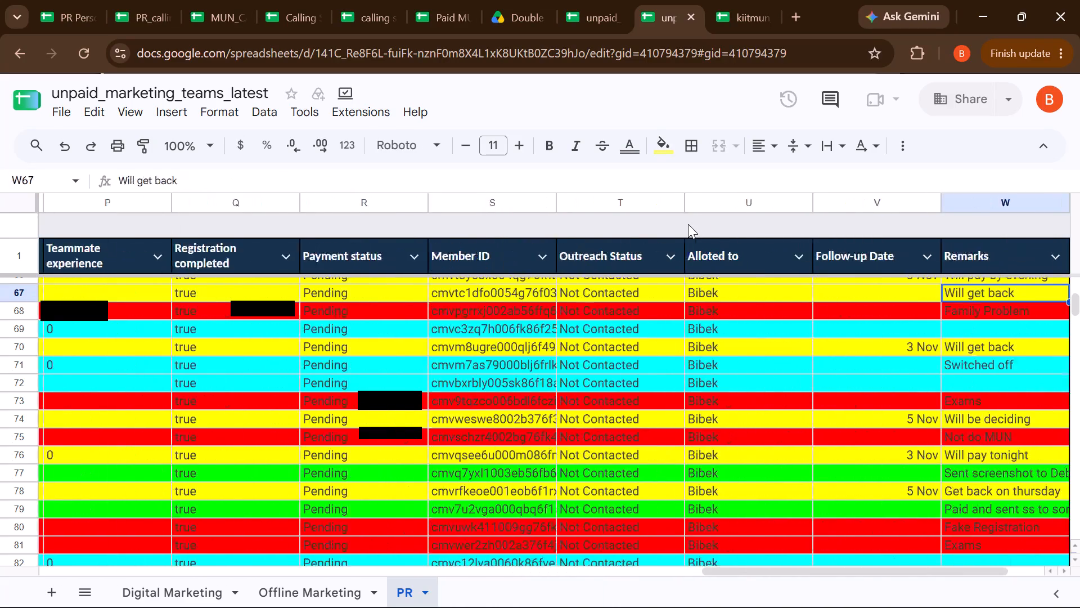
pyautogui.press('Left')
pyautogui.press('Left')
pyautogui.press('Left')
pyautogui.press('Left')
pyautogui.press('Left')
pyautogui.press('Left')
pyautogui.press('Left')
pyautogui.press('Left')
pyautogui.press('Left')
pyautogui.press('Left')
pyautogui.press('Left')
pyautogui.press('Left')
pyautogui.press('Left')
pyautogui.press('Left')
pyautogui.press('Left')
pyautogui.press('Left')
pyautogui.press('Left')
pyautogui.press('Left')
pyautogui.press('Left')
pyautogui.press('Left')
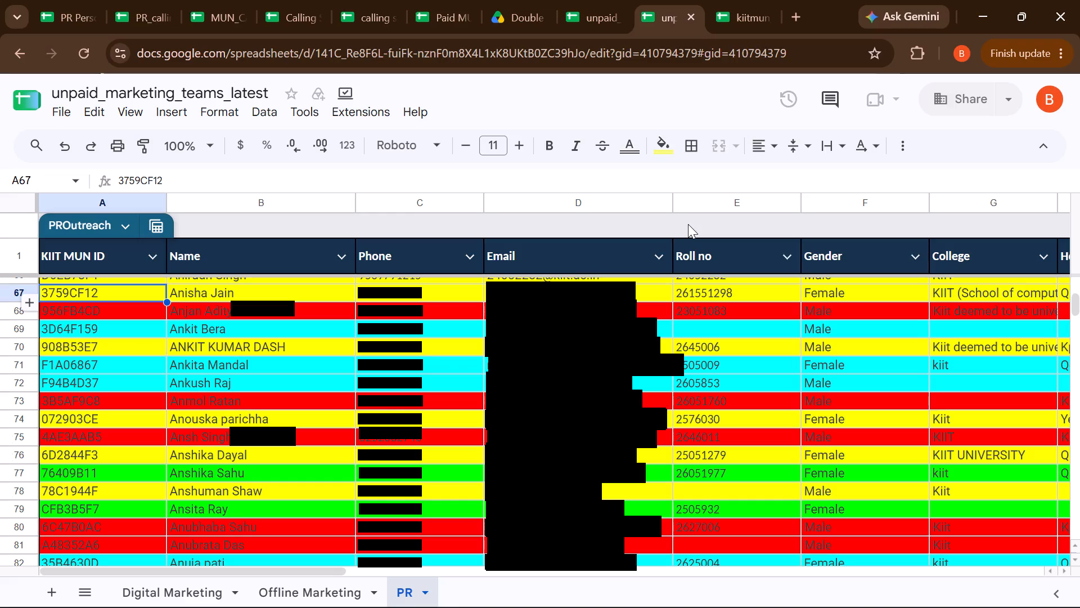
# Check the contact details of row 69 and change the fill colour of the entire row to red.
pyautogui.press('Right')
pyautogui.press('Down')
pyautogui.press('Down')
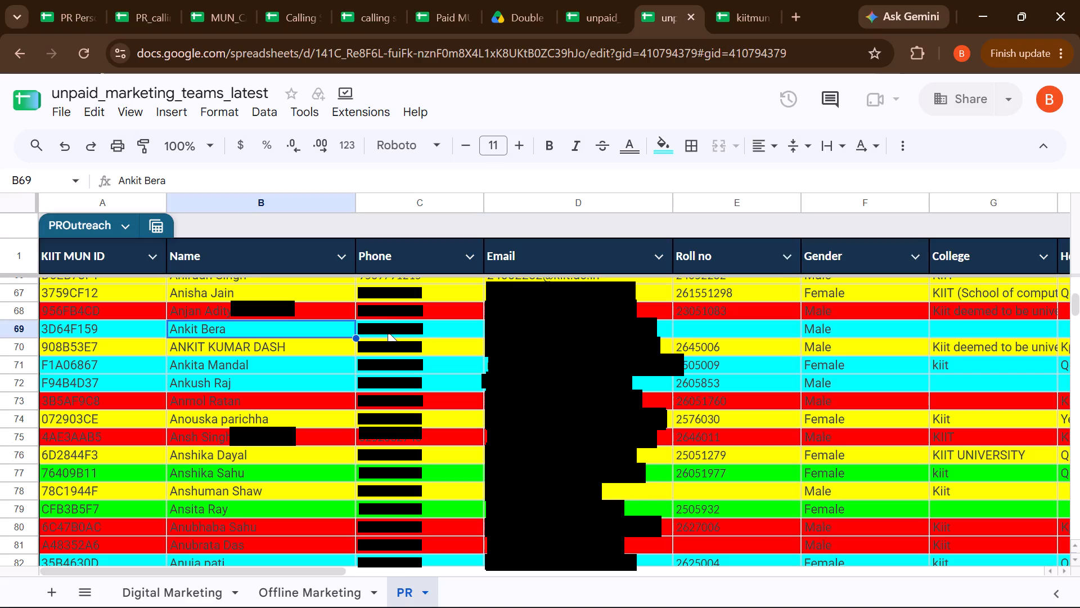
pyautogui.press('Right')
pyautogui.press('Left')
pyautogui.press('Left')
pyautogui.press('Left')
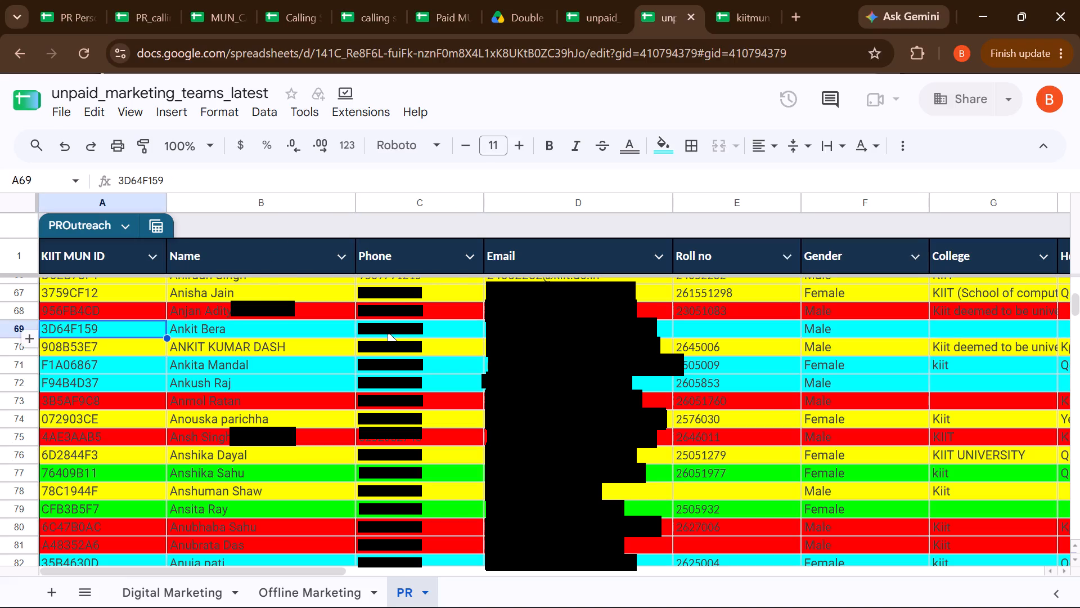
pyautogui.click(10, 330)
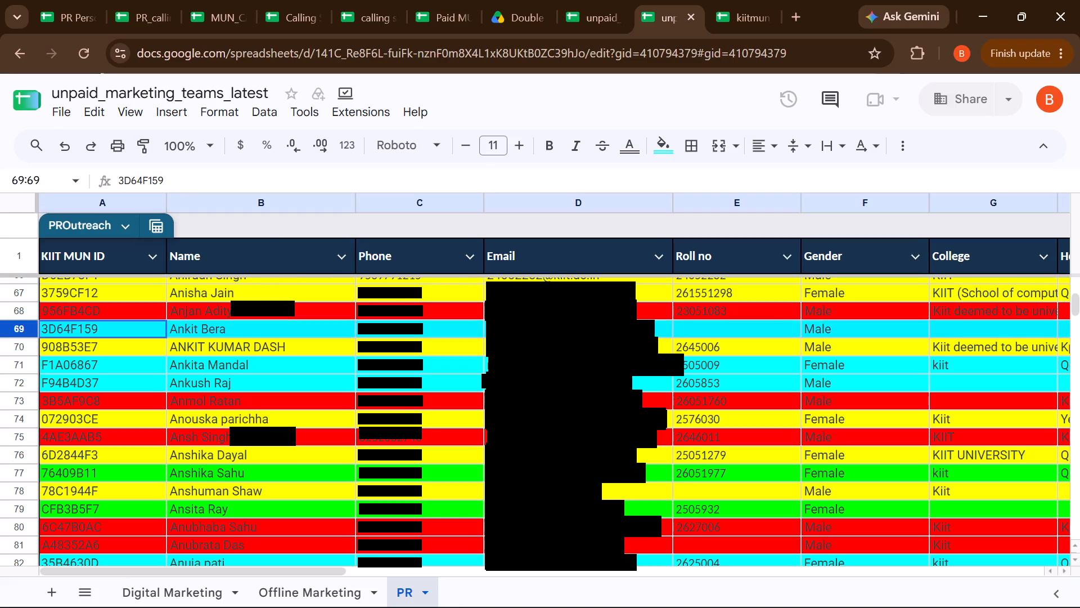
pyautogui.click(664, 138)
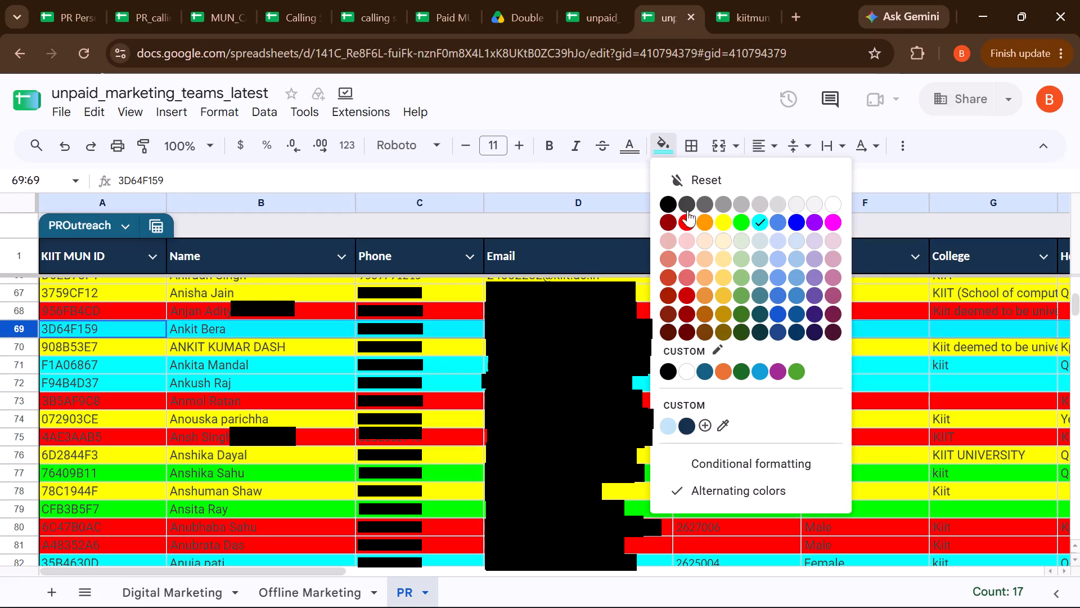
pyautogui.click(682, 220)
# Enter the remark "Not interested" for the row 69 contact.
pyautogui.press('Right')
pyautogui.press('Right')
pyautogui.press('Right')
pyautogui.press('Right')
pyautogui.press('Right')
pyautogui.press('Right')
pyautogui.press('Right')
pyautogui.press('Right')
pyautogui.press('Right')
pyautogui.press('Right')
pyautogui.press('Right')
pyautogui.press('Right')
pyautogui.press('Right')
pyautogui.press('Right')
pyautogui.press('Right')
pyautogui.press('Right')
pyautogui.press('Right')
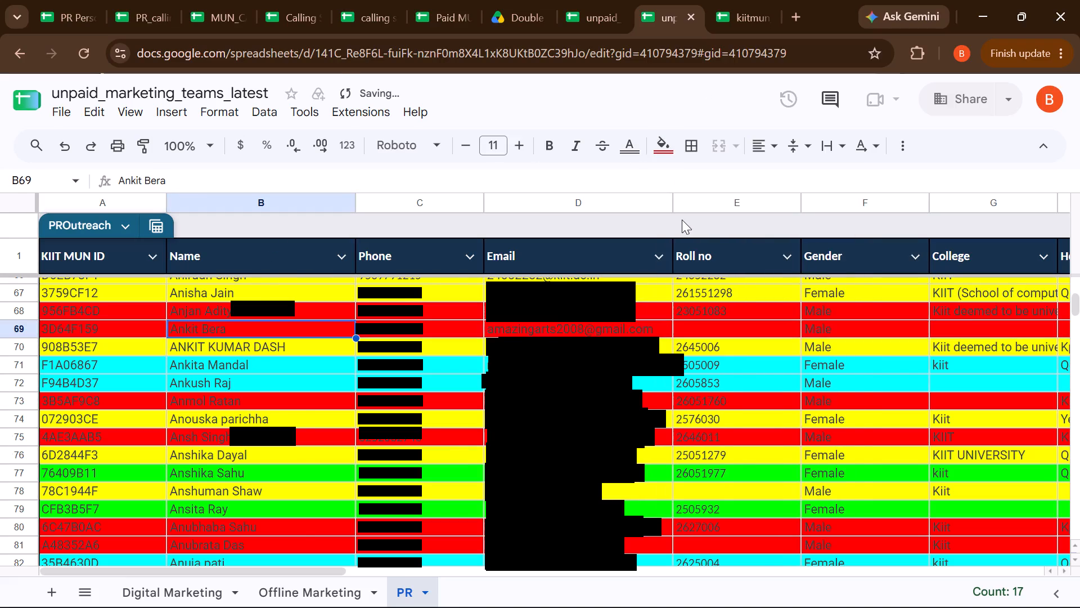
pyautogui.press('Right')
pyautogui.press('Right')
pyautogui.press('Right')
pyautogui.press('Right')
pyautogui.press('Right')
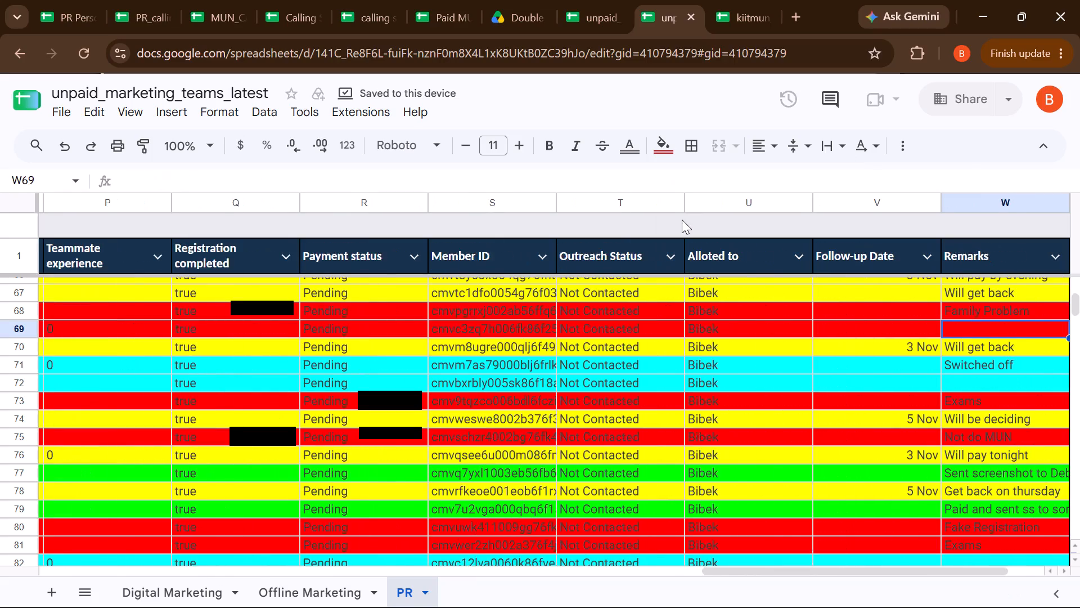
pyautogui.press('Right')
pyautogui.press('Left')
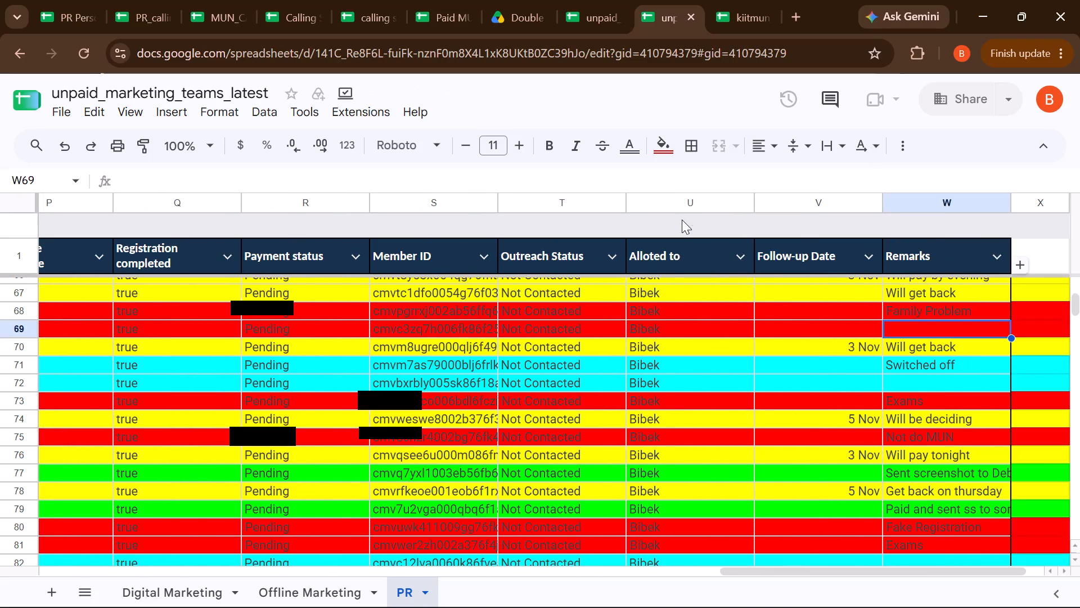
pyautogui.write('Not')
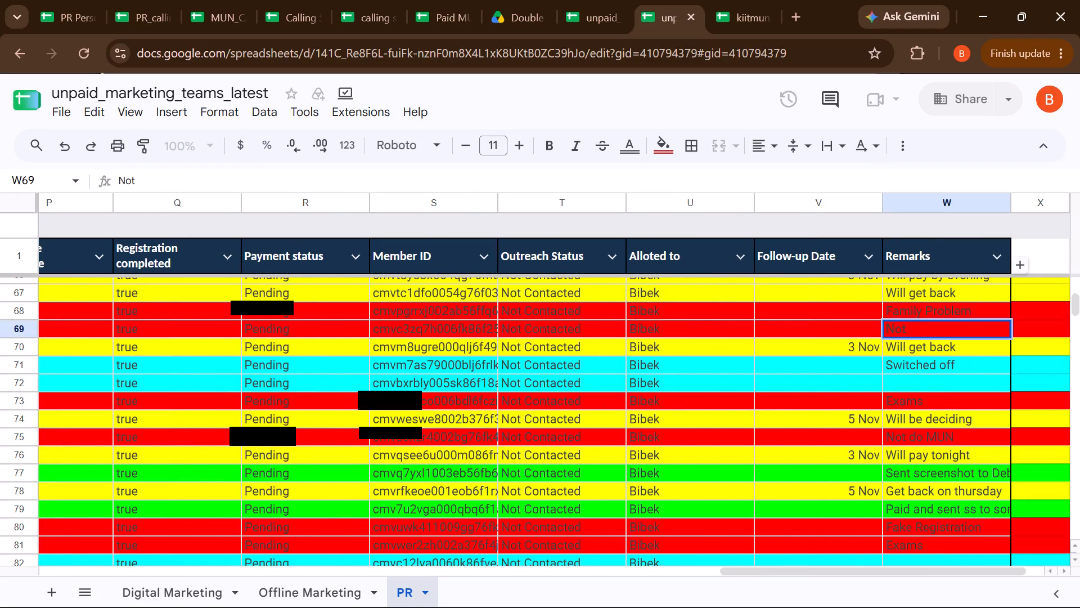
pyautogui.press('space')
pyautogui.write('interested')
pyautogui.press('Return')
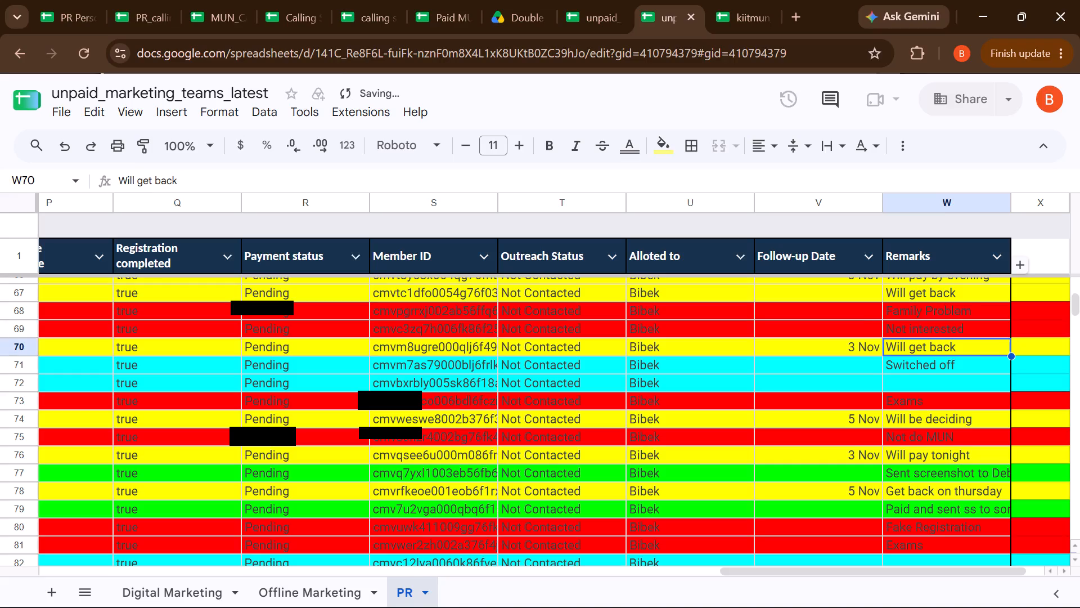
# Review the row 70 record from its remark back to the contact's name and phone.
pyautogui.press('Left')
pyautogui.press('Left')
pyautogui.press('Left')
pyautogui.press('Left')
pyautogui.press('Left')
pyautogui.press('Left')
pyautogui.press('Left')
pyautogui.press('Left')
pyautogui.press('Left')
pyautogui.press('Left')
pyautogui.press('Left')
pyautogui.press('Left')
pyautogui.press('Left')
pyautogui.press('Left')
pyautogui.press('Left')
pyautogui.press('Left')
pyautogui.press('Left')
pyautogui.press('Left')
pyautogui.press('Left')
pyautogui.press('Left')
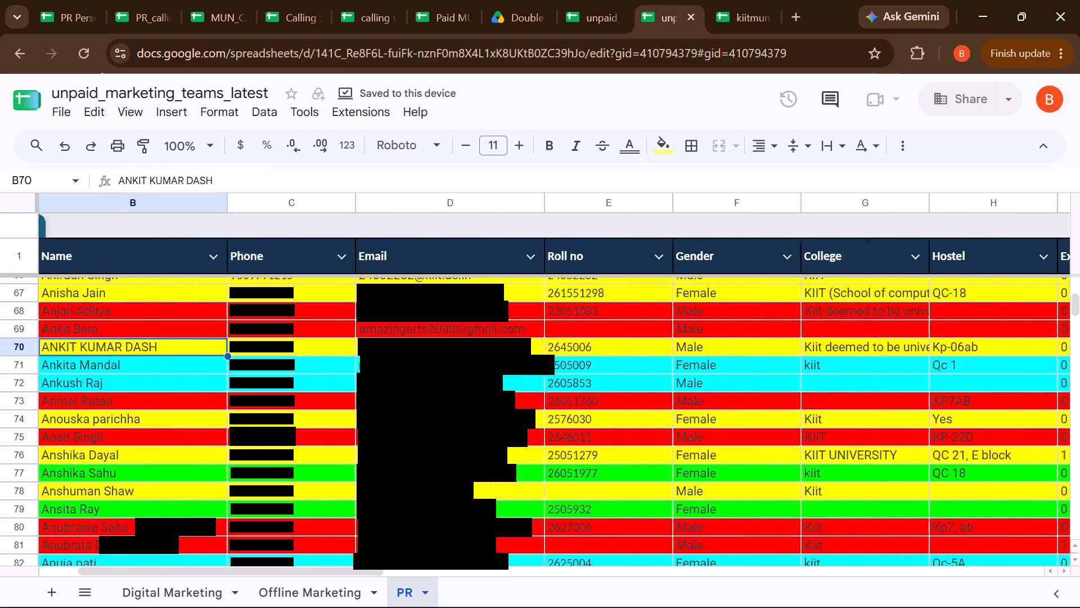
pyautogui.press('Right')
pyautogui.press('Left')
pyautogui.press('Right')
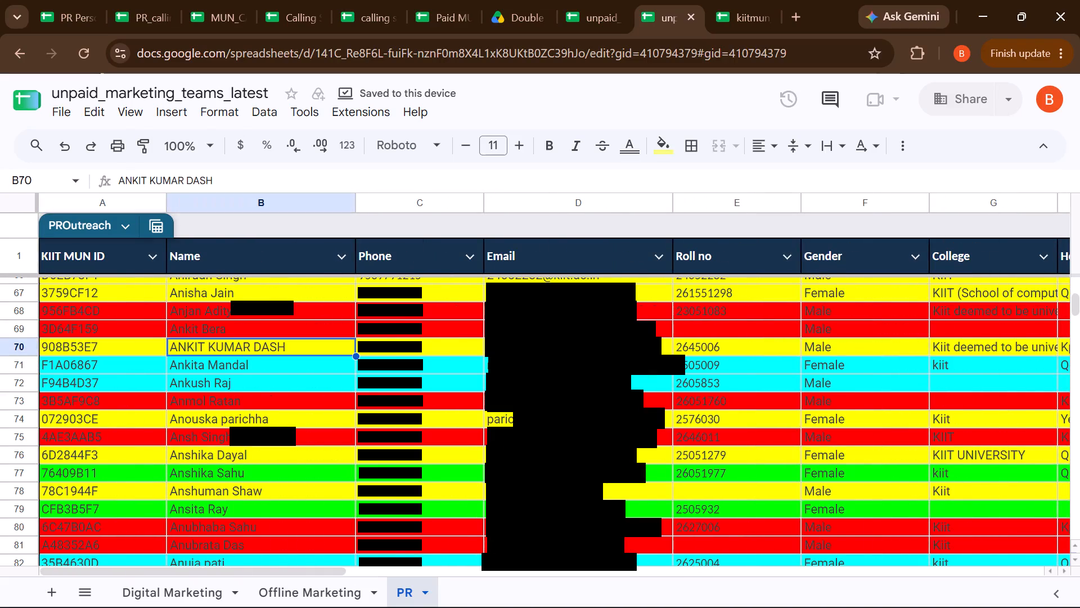
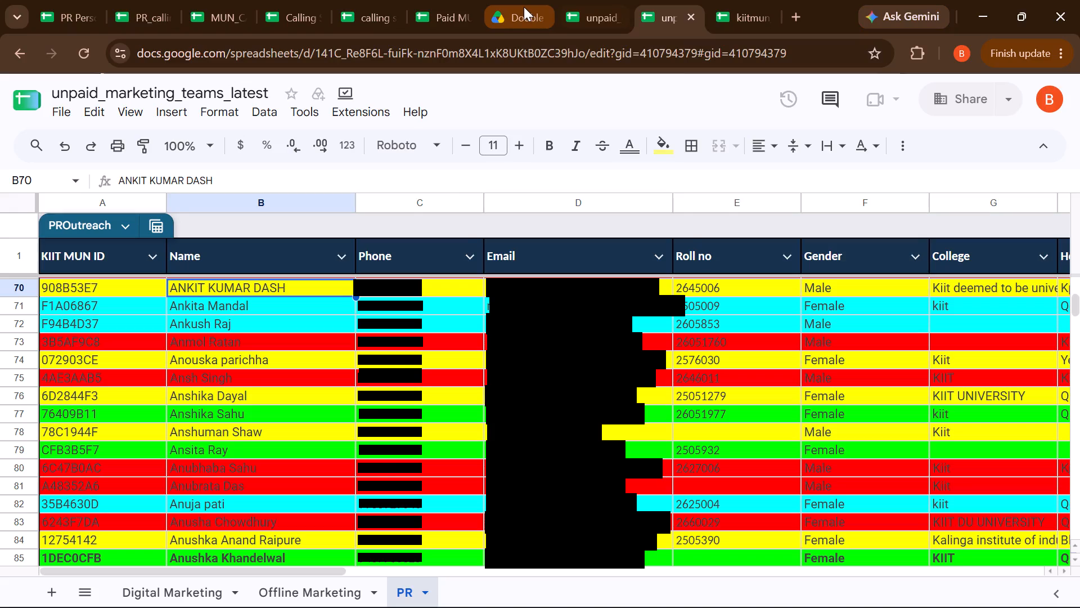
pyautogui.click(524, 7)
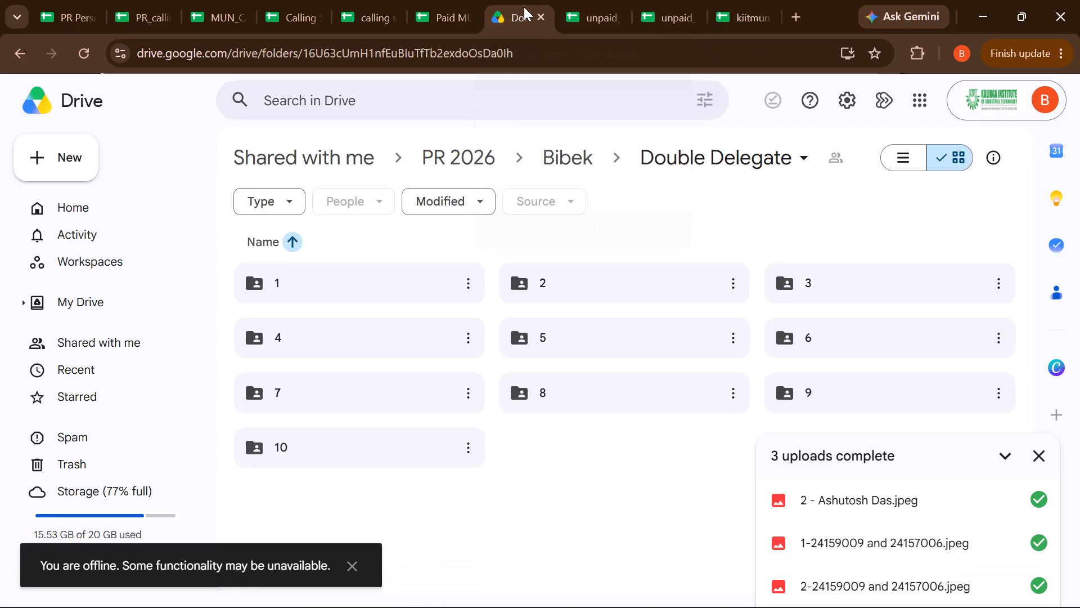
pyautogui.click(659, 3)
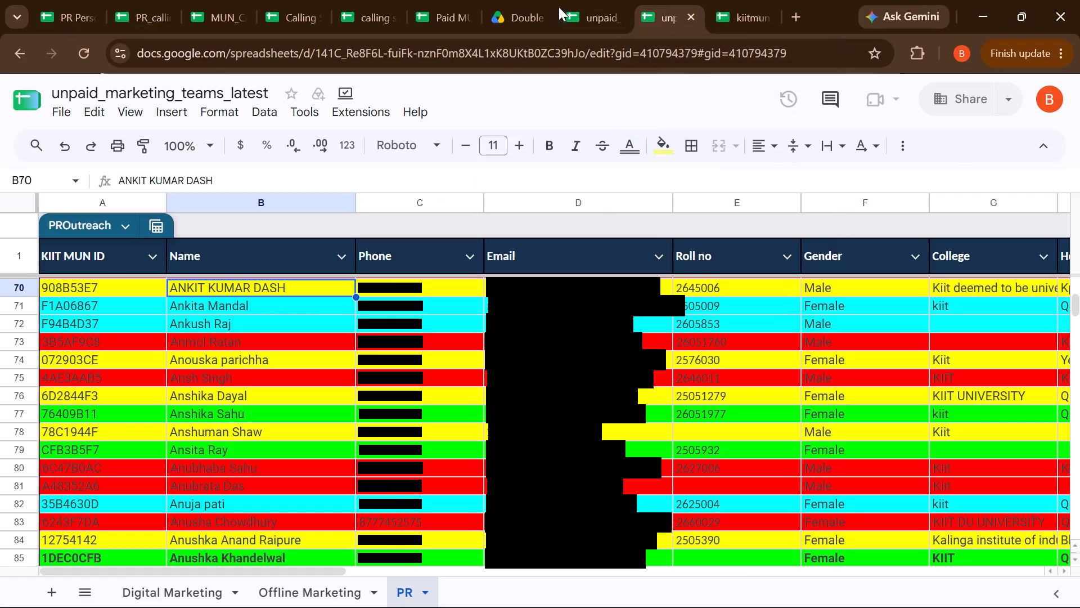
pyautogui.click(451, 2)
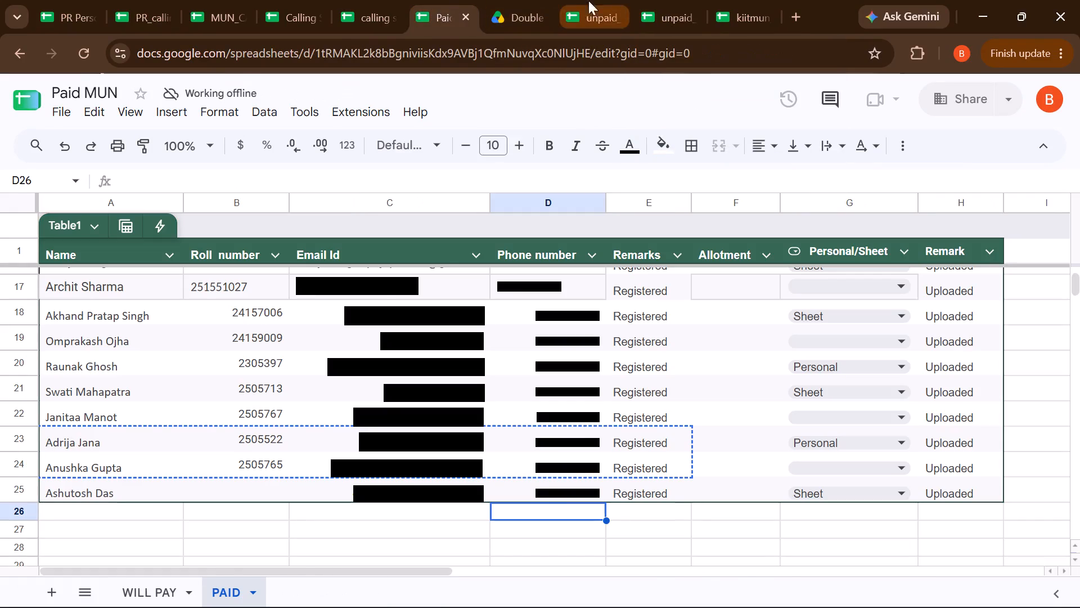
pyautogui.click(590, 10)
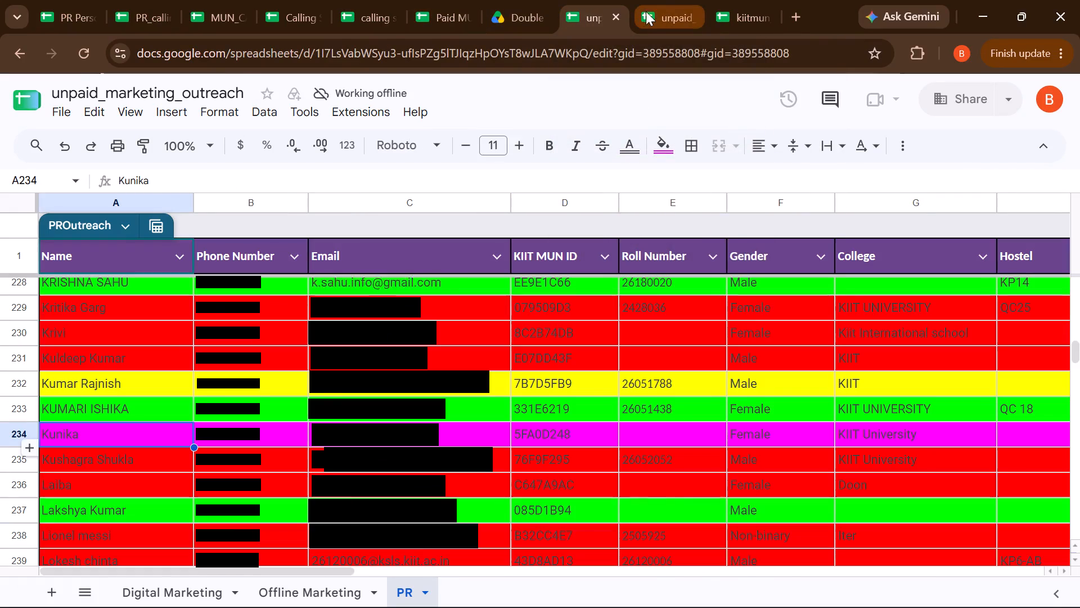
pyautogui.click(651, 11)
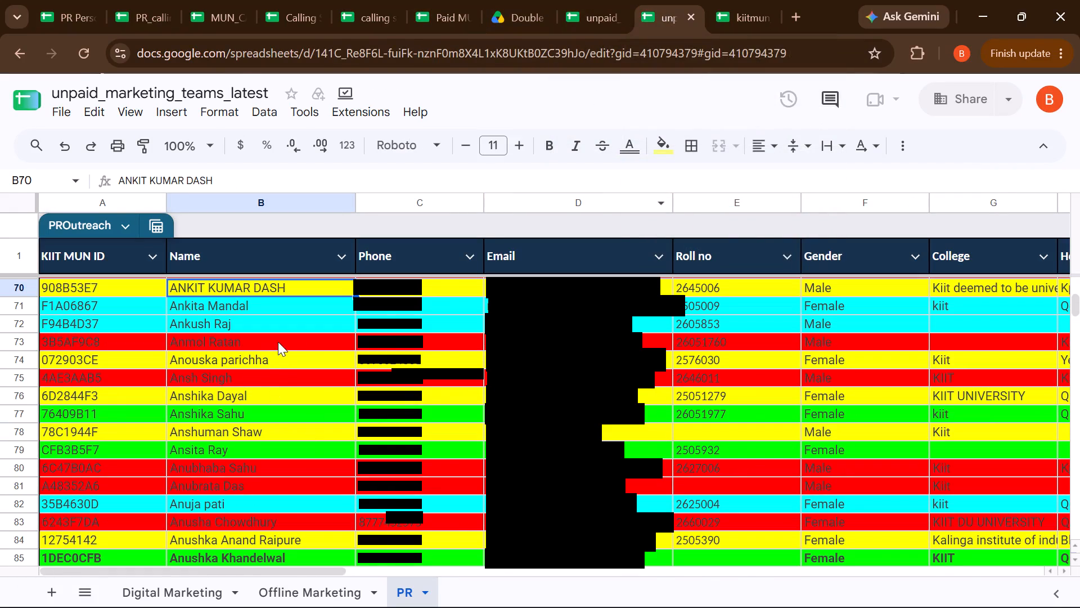
# Review the row 71 record from the contact's name across to the remark and back to its KIIT MUN ID.
pyautogui.click(290, 311)
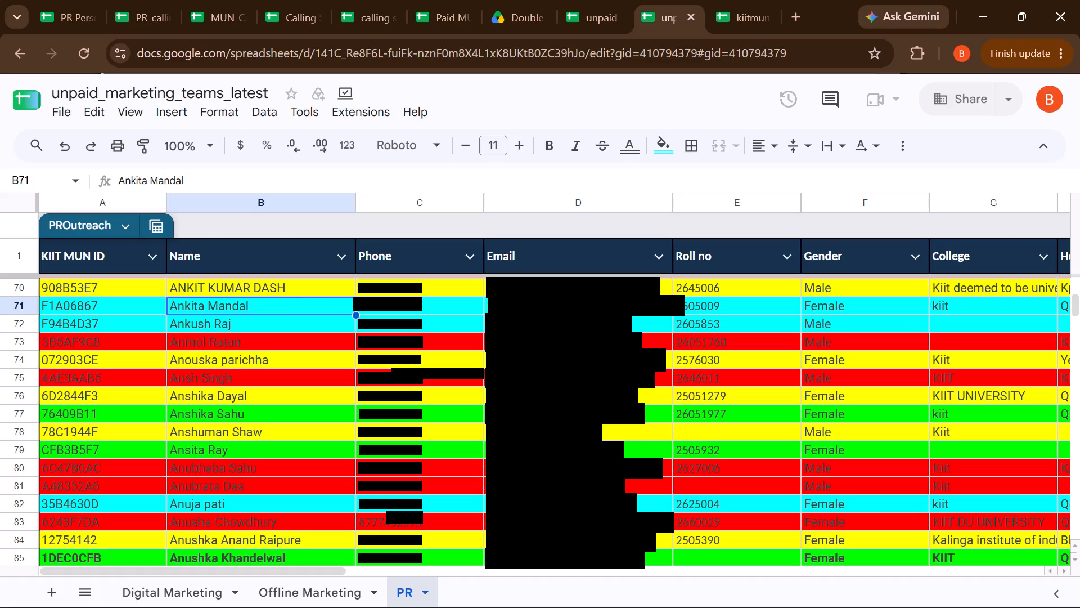
pyautogui.hscroll(1, 298, 295)
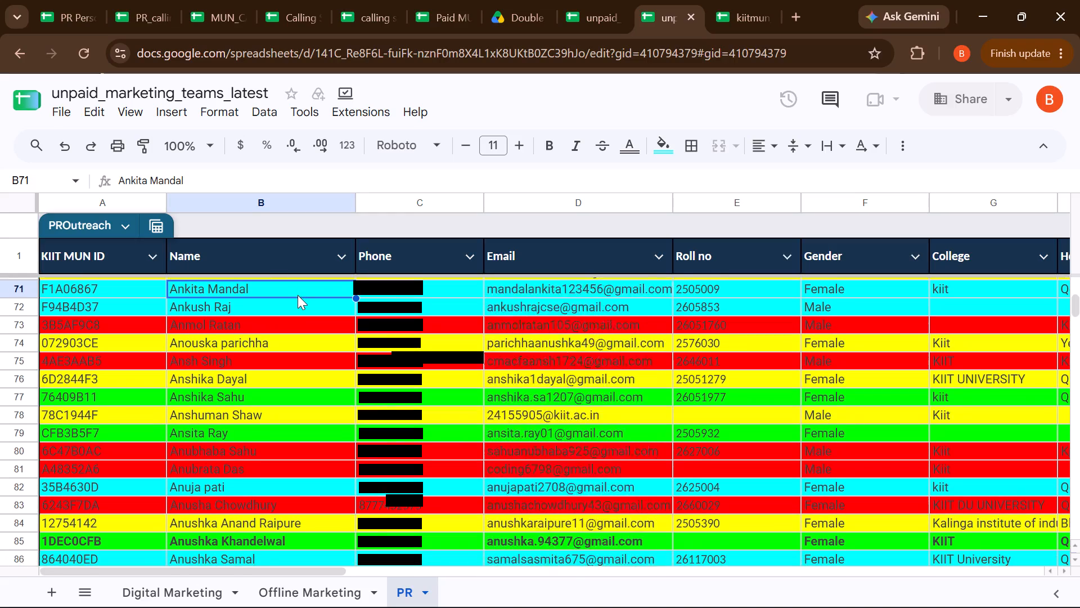
pyautogui.hscroll(1, 298, 295)
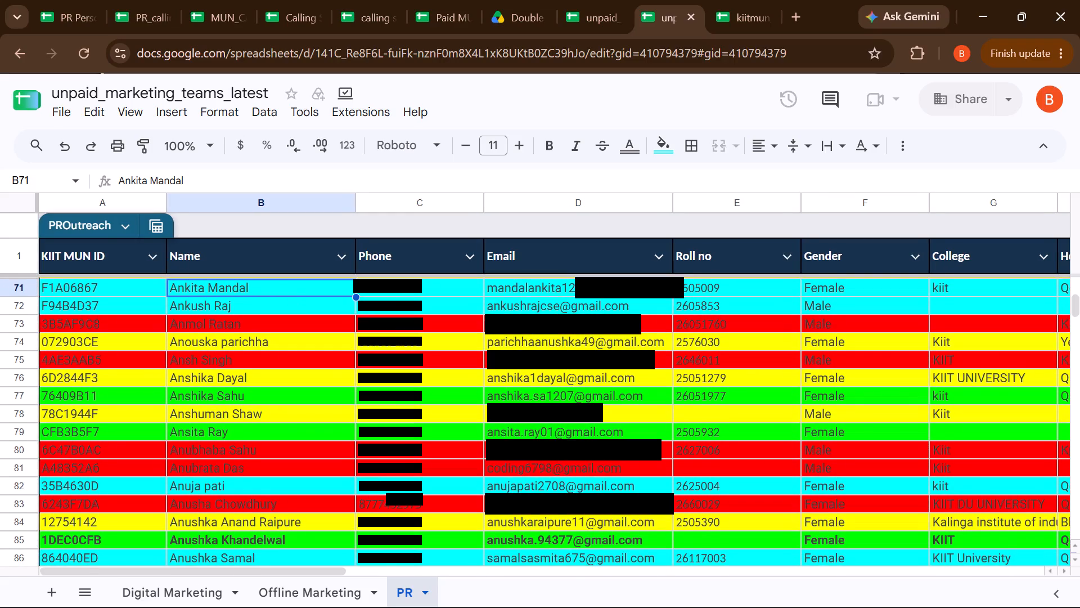
pyautogui.hscroll(1, 298, 295)
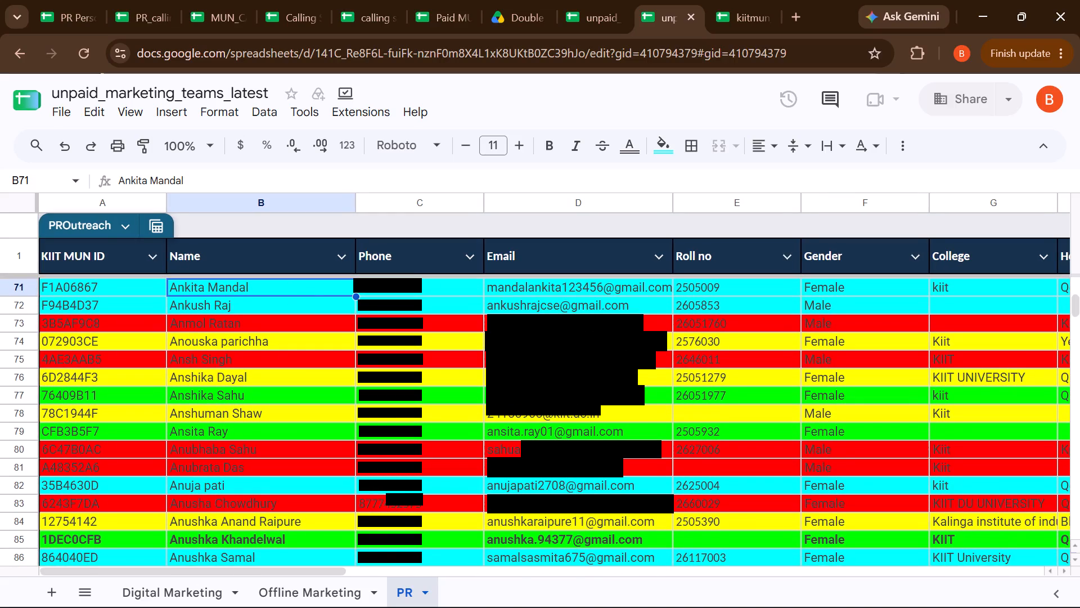
pyautogui.hscroll(2, 298, 295)
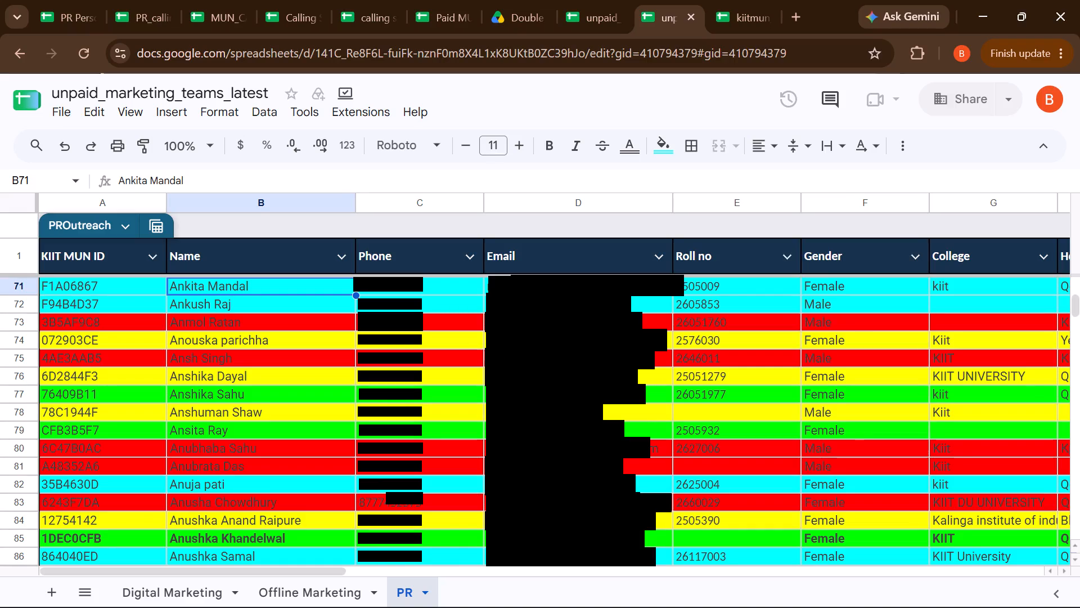
pyautogui.press('Right')
pyautogui.press('Right')
pyautogui.press('Right')
pyautogui.press('Right')
pyautogui.press('Right')
pyautogui.press('Right')
pyautogui.press('Right')
pyautogui.press('Right')
pyautogui.press('Right')
pyautogui.press('Right')
pyautogui.press('Right')
pyautogui.press('Right')
pyautogui.press('Right')
pyautogui.press('Right')
pyautogui.press('Right')
pyautogui.press('Right')
pyautogui.press('Right')
pyautogui.press('Right')
pyautogui.press('Right')
pyautogui.press('Right')
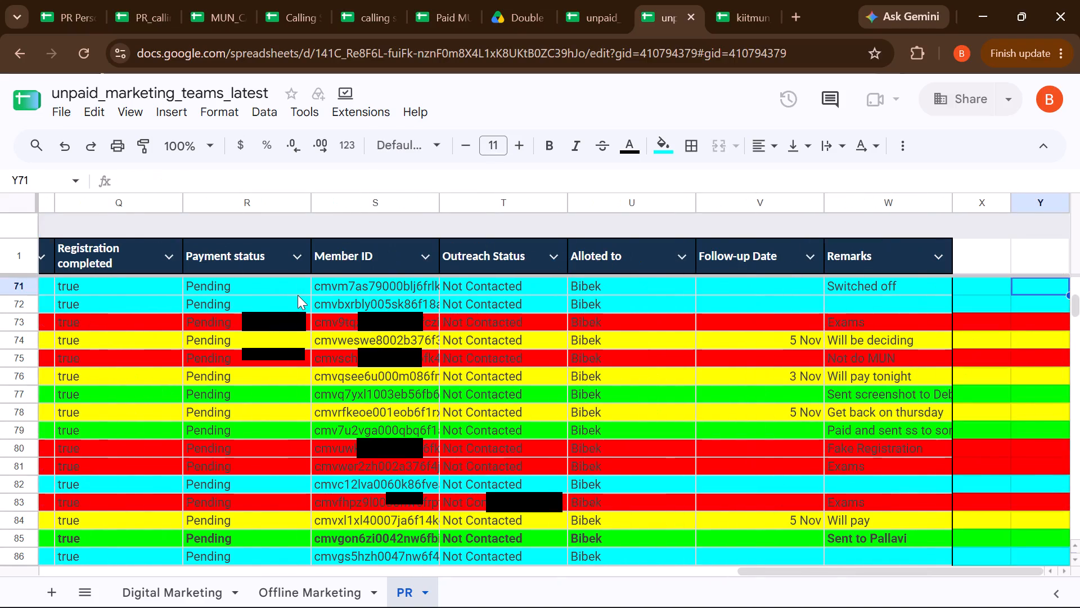
pyautogui.press('Right')
pyautogui.press('Left')
pyautogui.press('Left')
pyautogui.press('Left')
pyautogui.press('Left')
pyautogui.press('Left')
pyautogui.press('Left')
pyautogui.press('Left')
pyautogui.press('Left')
pyautogui.press('Left')
pyautogui.press('Left')
pyautogui.press('Left')
pyautogui.press('Left')
pyautogui.press('Left')
pyautogui.press('Left')
pyautogui.press('Left')
pyautogui.press('Left')
pyautogui.press('Left')
pyautogui.press('Left')
pyautogui.press('Left')
pyautogui.press('Left')
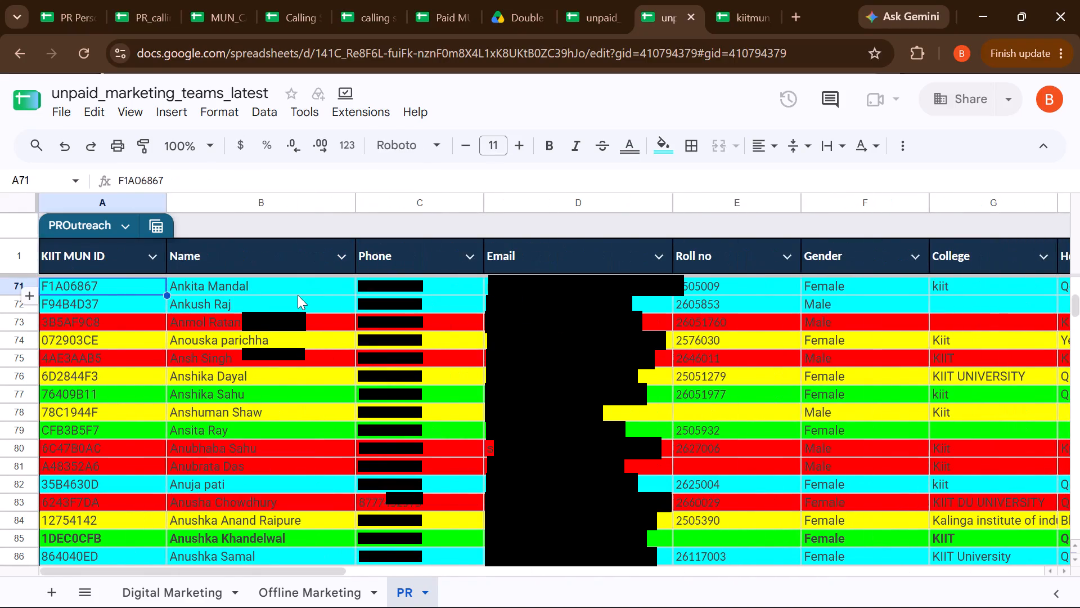
# Change the fill colour of the entire row 71 to red.
pyautogui.click(11, 281)
pyautogui.click(663, 136)
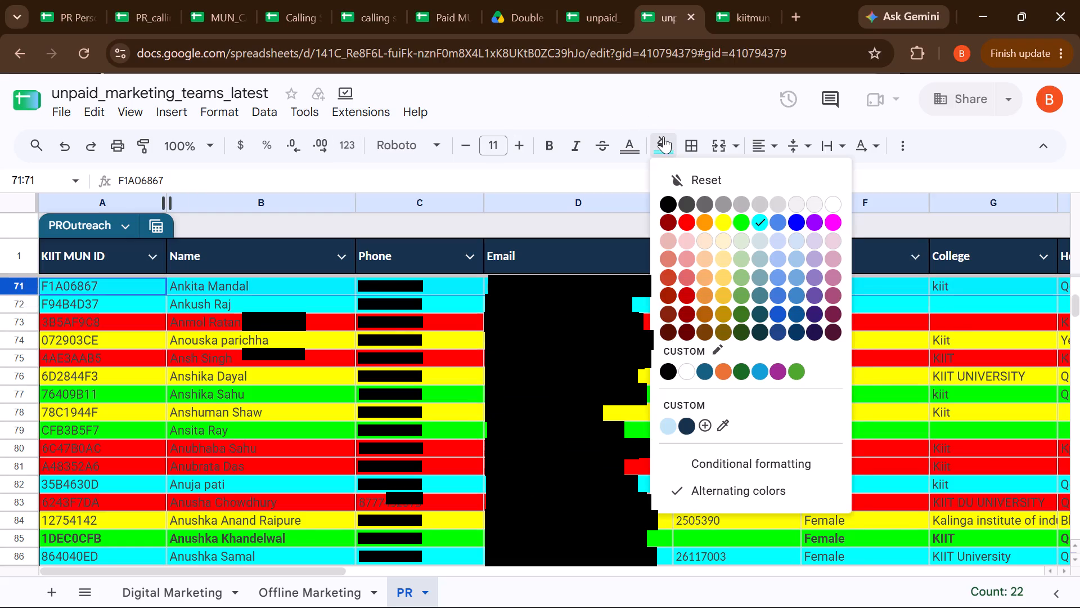
pyautogui.click(684, 220)
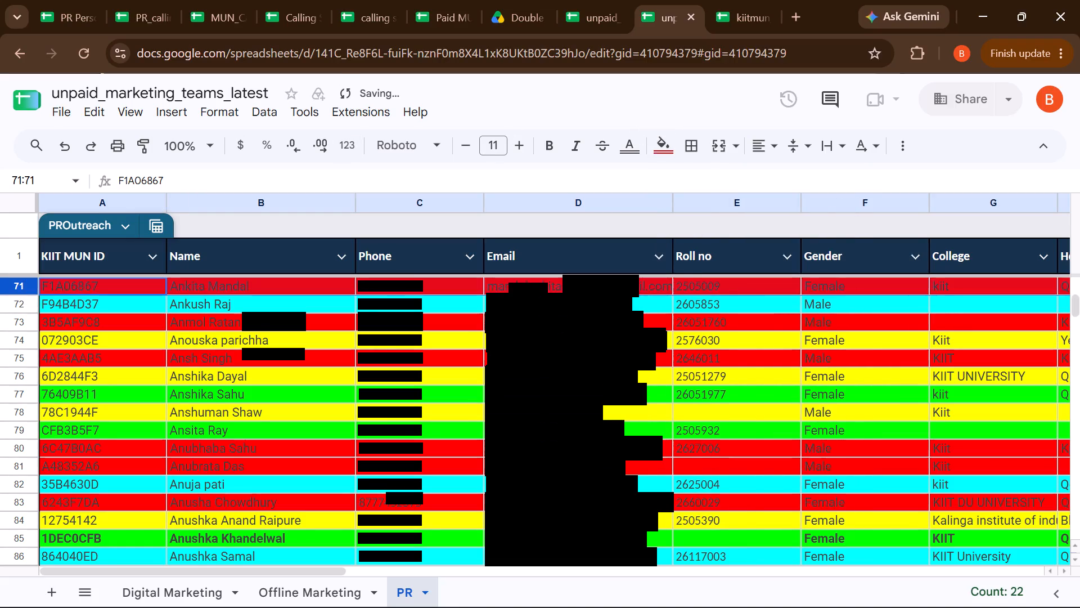
# Replace the remark of the row 71 contact with the copied text "Not picking up calls".
pyautogui.click(535, 287)
pyautogui.press('Right')
pyautogui.press('Right')
pyautogui.press('Right')
pyautogui.press('Right')
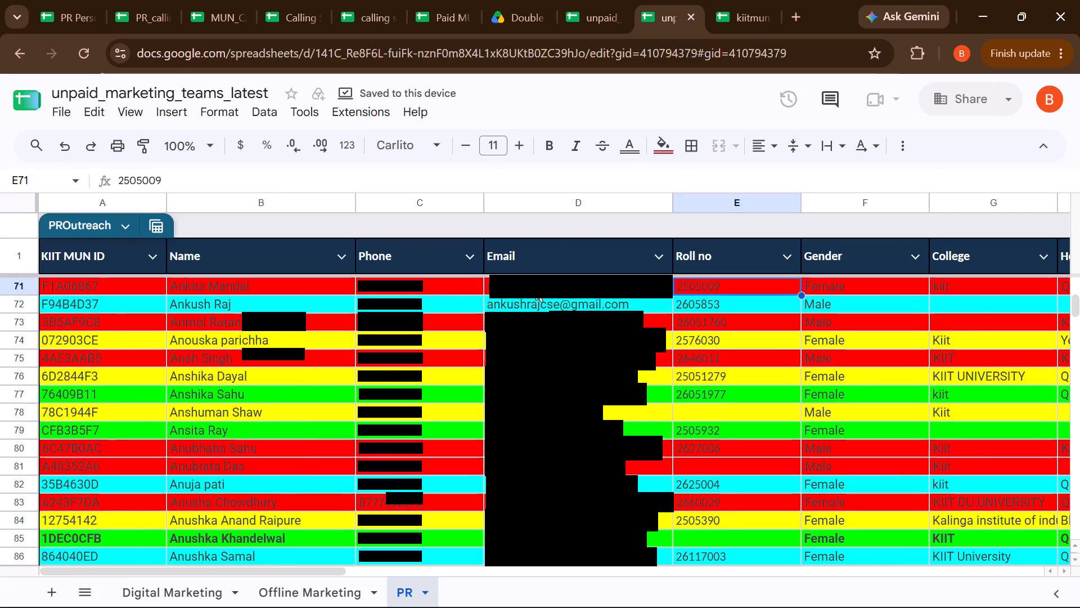
pyautogui.press('Right')
pyautogui.press('Right')
pyautogui.press('Right')
pyautogui.press('Right')
pyautogui.press('Right')
pyautogui.press('Right')
pyautogui.press('Right')
pyautogui.press('Right')
pyautogui.press('Right')
pyautogui.press('Right')
pyautogui.press('Right')
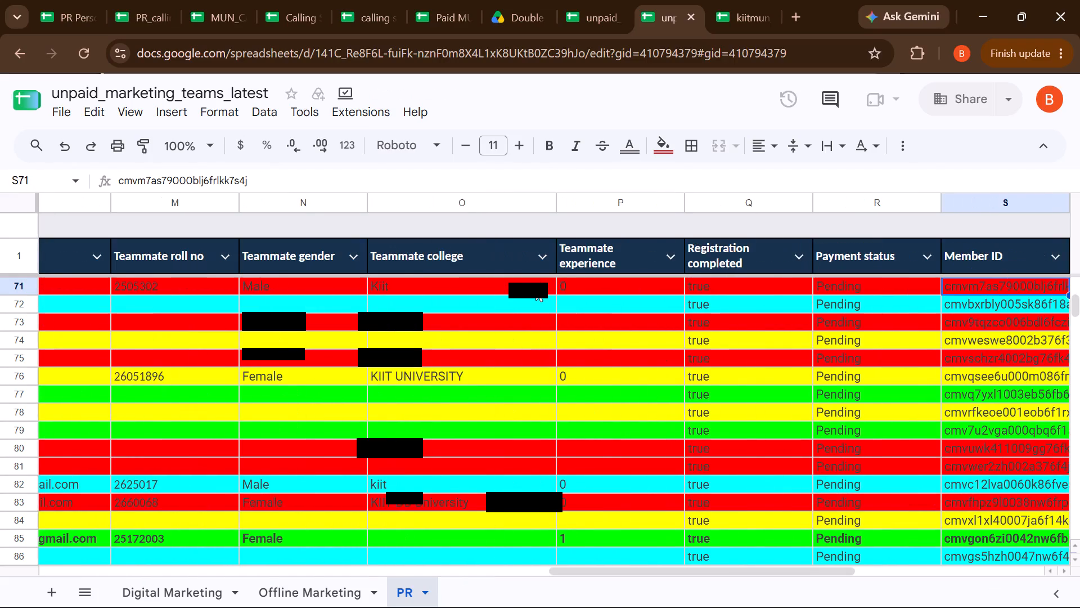
pyautogui.press('Right')
pyautogui.press('Right')
pyautogui.press('Right')
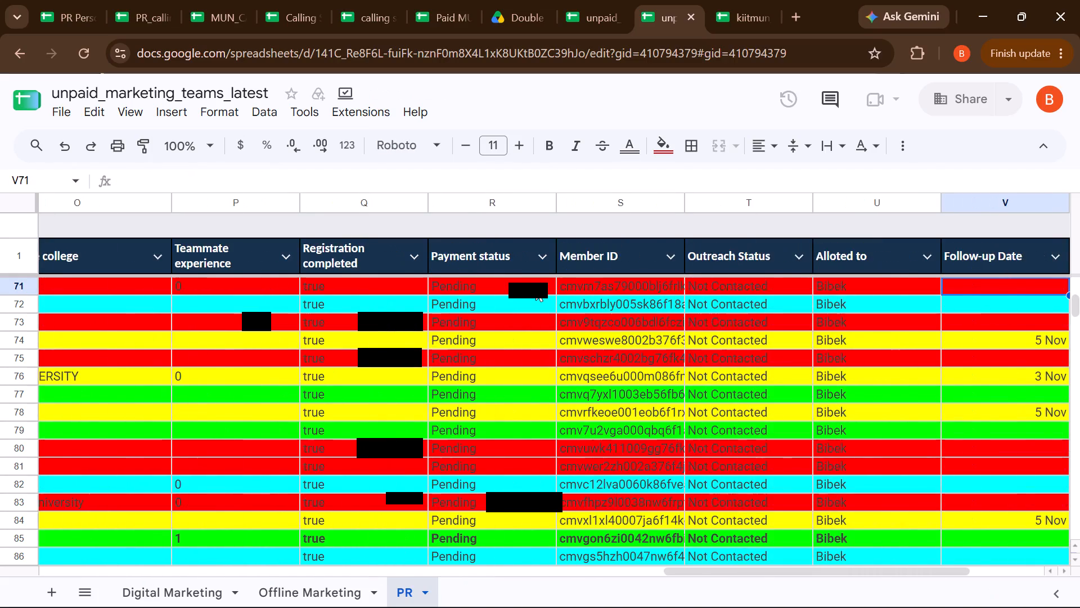
pyautogui.press('Right')
pyautogui.press('Right')
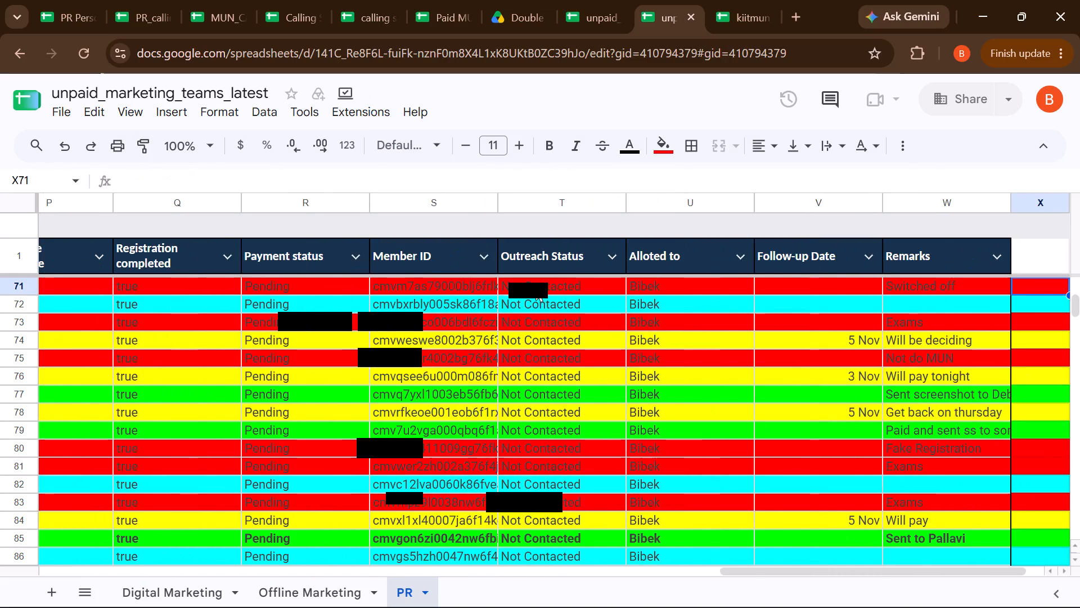
pyautogui.press('Left')
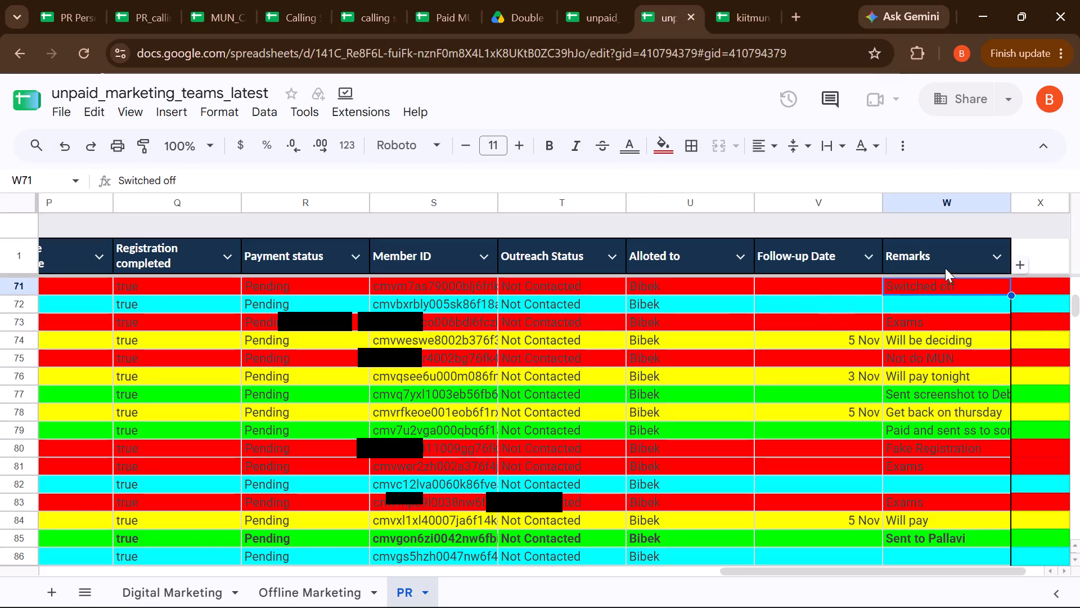
pyautogui.tripleClick(958, 287)
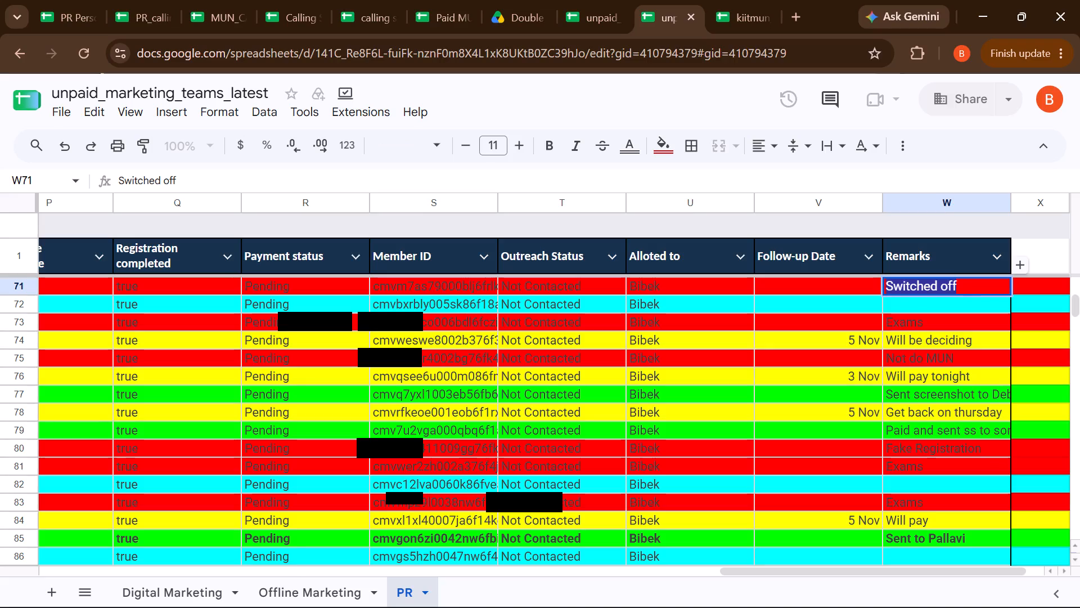
pyautogui.press('BackSpace')
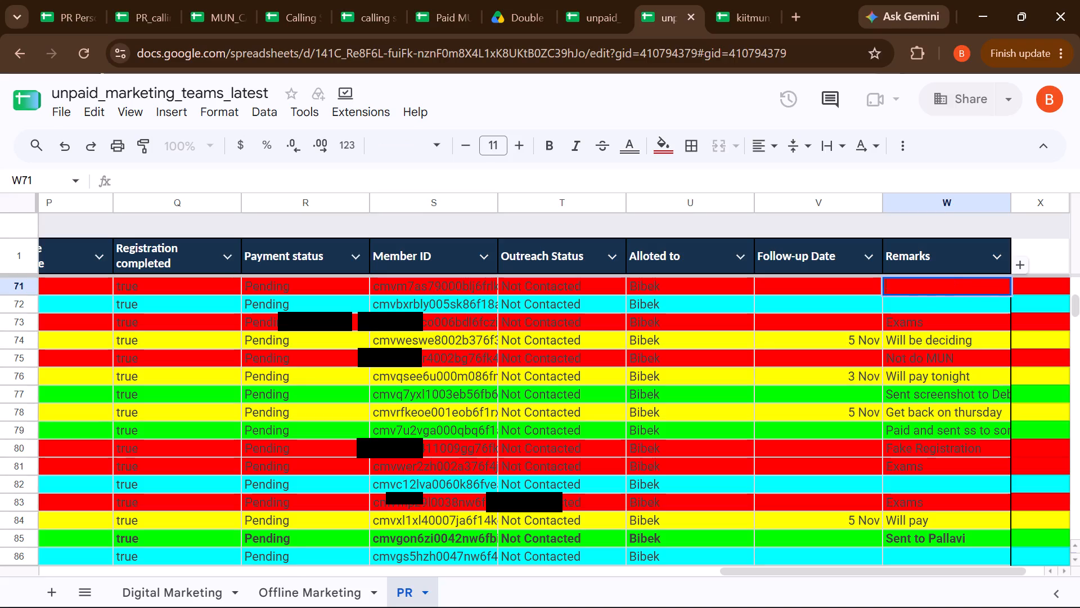
pyautogui.hotkey('ctrl', 'v')
pyautogui.press('Return')
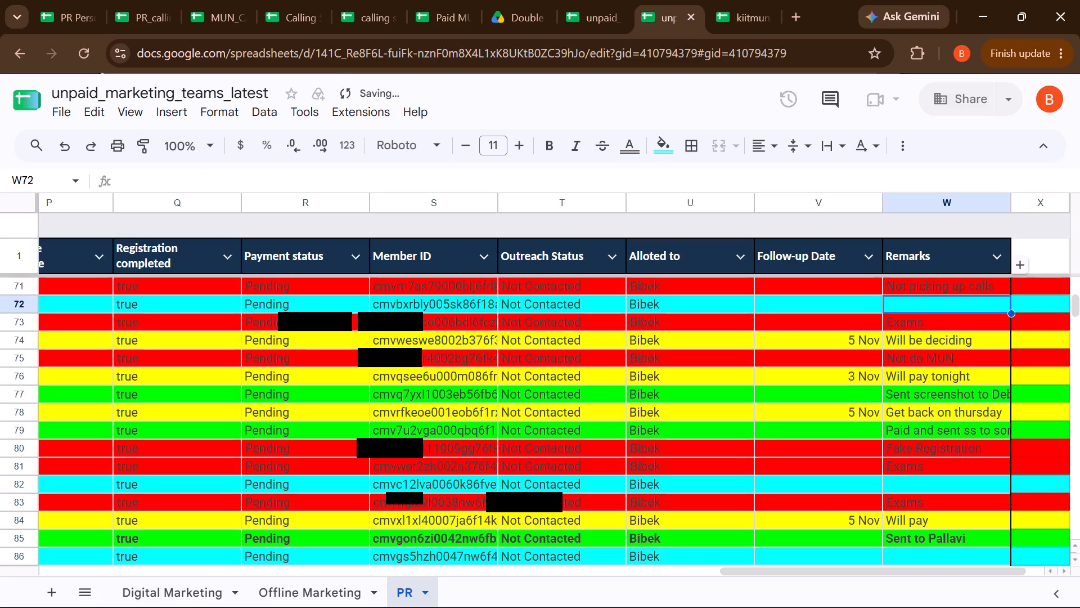
# Switch to the PR sheet of the unpaid_marketing_outreach spreadsheet.
pyautogui.click(593, 0)
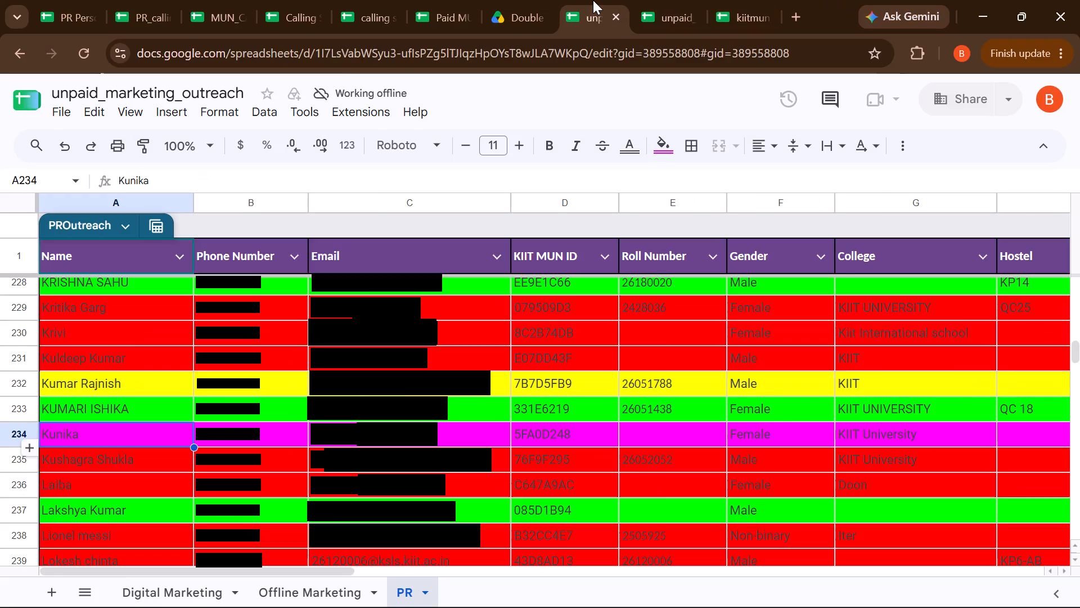
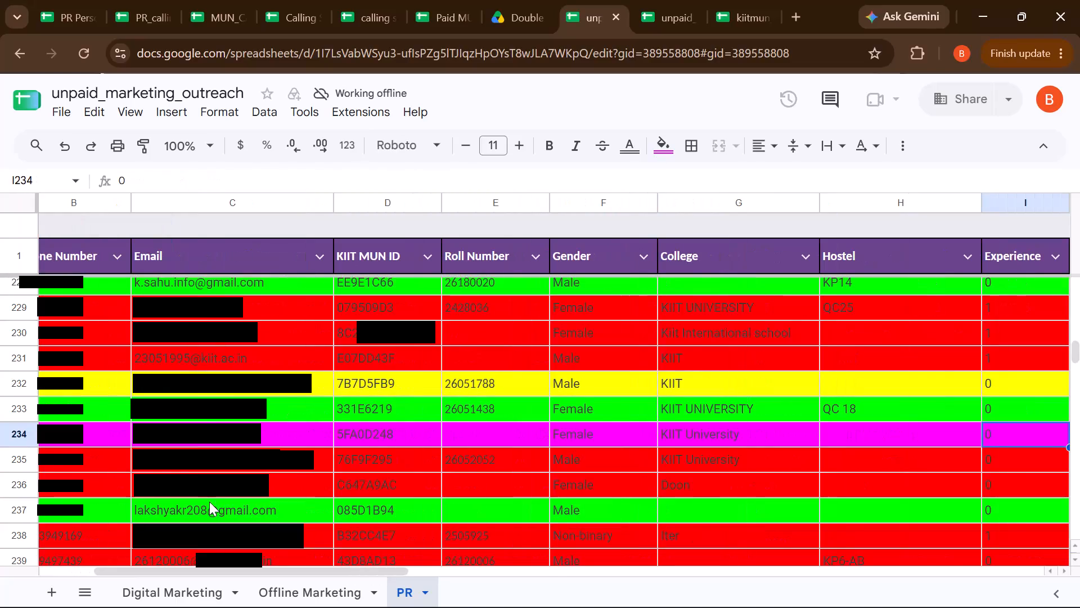
# Review the row 234 record from the start of the contact's details across to the remark.
pyautogui.press('Left')
pyautogui.press('Left')
pyautogui.press('Left')
pyautogui.press('Left')
pyautogui.press('Left')
pyautogui.press('Left')
pyautogui.press('Left')
pyautogui.press('Left')
pyautogui.press('Left')
pyautogui.press('Left')
pyautogui.press('Left')
pyautogui.press('Left')
pyautogui.press('Left')
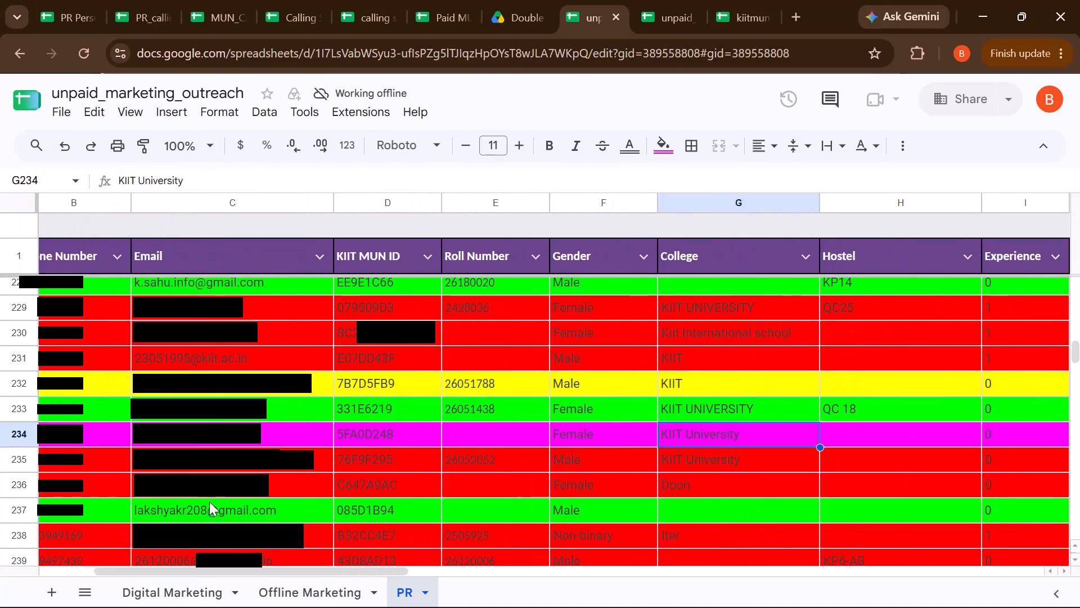
pyautogui.press('Right')
pyautogui.press('Right')
pyautogui.press('Right')
pyautogui.press('Right')
pyautogui.press('Right')
pyautogui.press('Right')
pyautogui.press('Right')
pyautogui.press('Right')
pyautogui.press('Right')
pyautogui.press('Right')
pyautogui.press('Right')
pyautogui.press('Right')
pyautogui.press('Right')
pyautogui.press('Right')
pyautogui.press('Right')
pyautogui.press('Right')
pyautogui.press('Right')
pyautogui.press('Right')
pyautogui.press('Right')
pyautogui.press('Right')
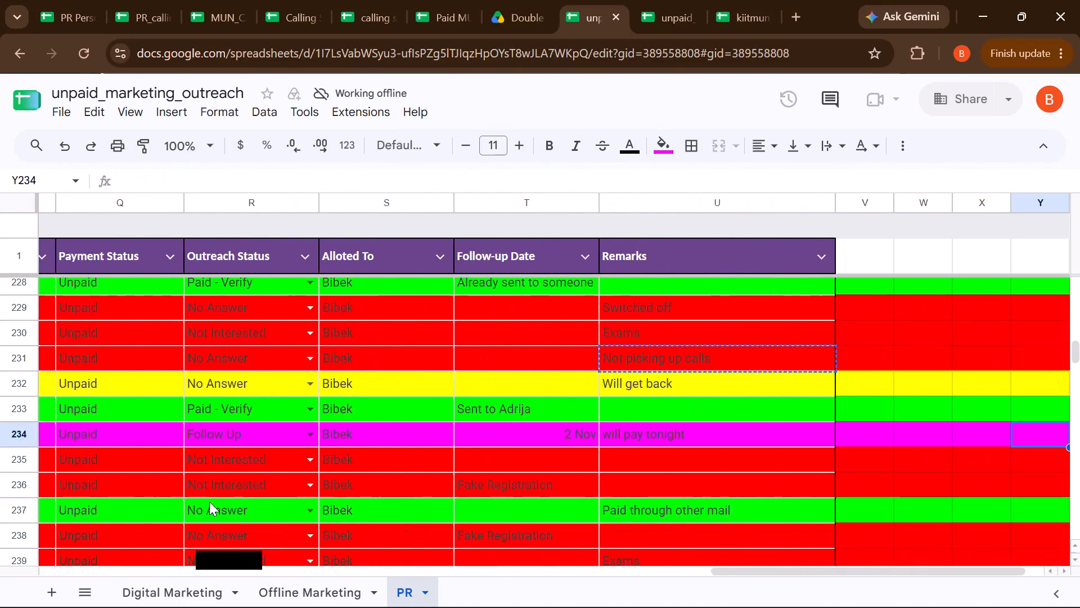
pyautogui.press('Right')
pyautogui.press('Left')
pyautogui.press('Left')
pyautogui.press('Left')
pyautogui.press('Left')
pyautogui.press('Left')
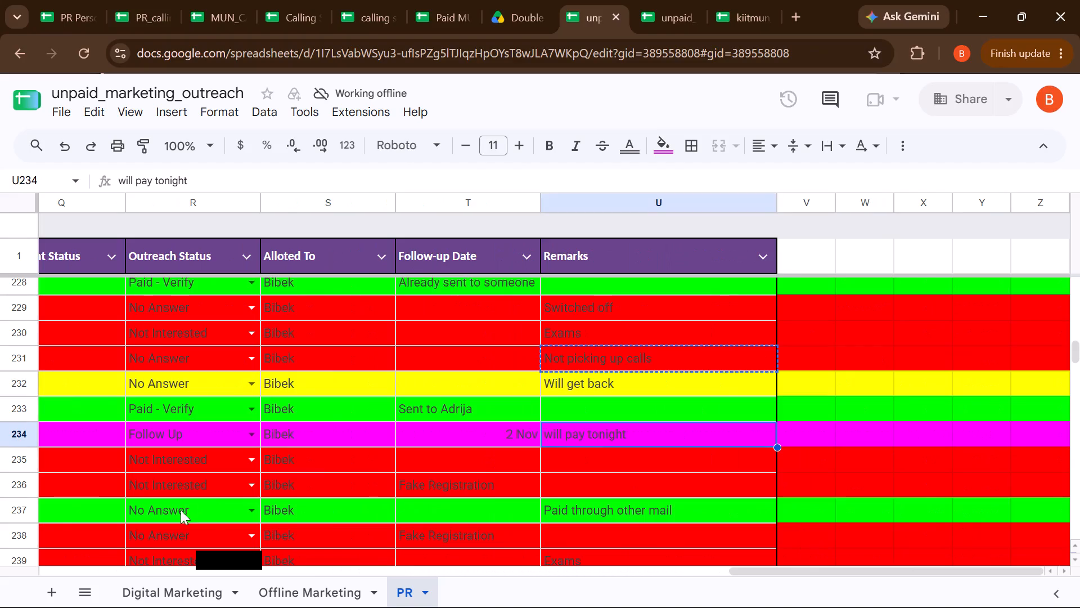
# Replace the remark of the row 234 contact with "Paid to Riya".
pyautogui.tripleClick(573, 436)
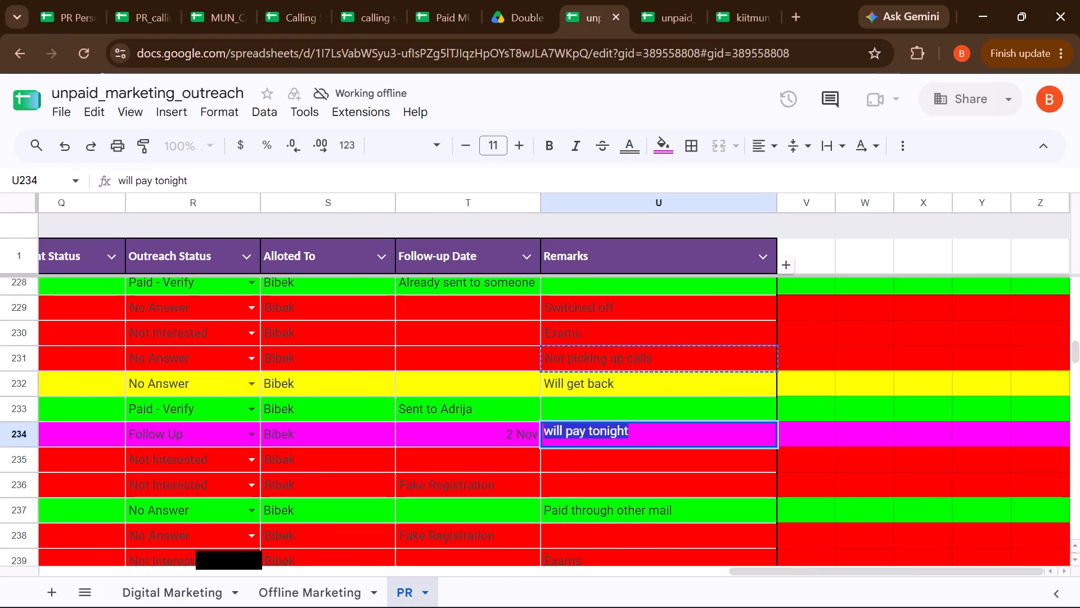
pyautogui.press('BackSpace')
pyautogui.write('Pais')
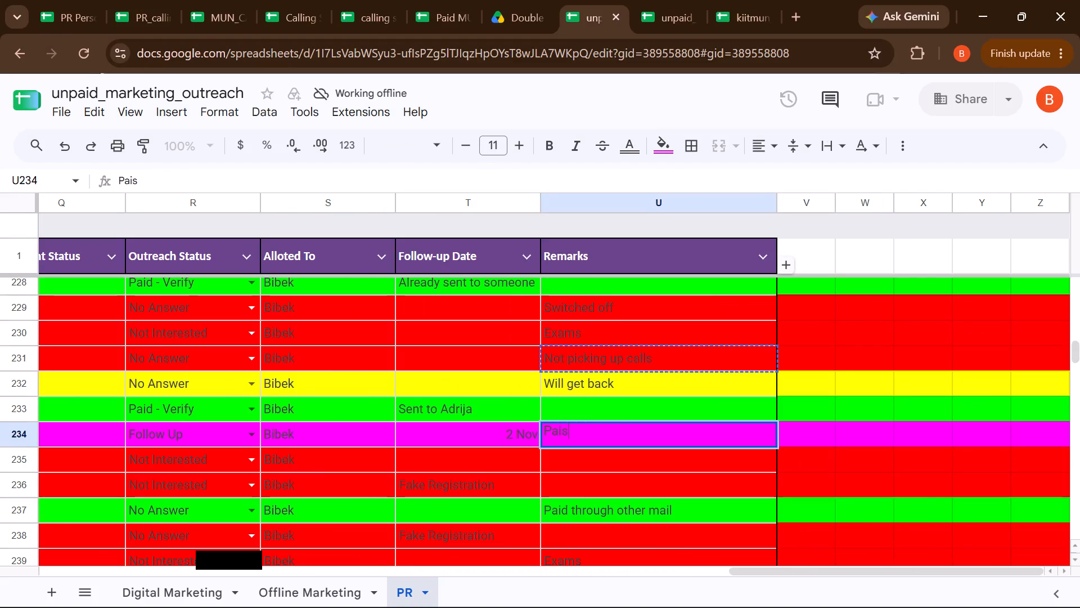
pyautogui.press('BackSpace')
pyautogui.write('d to Roa')
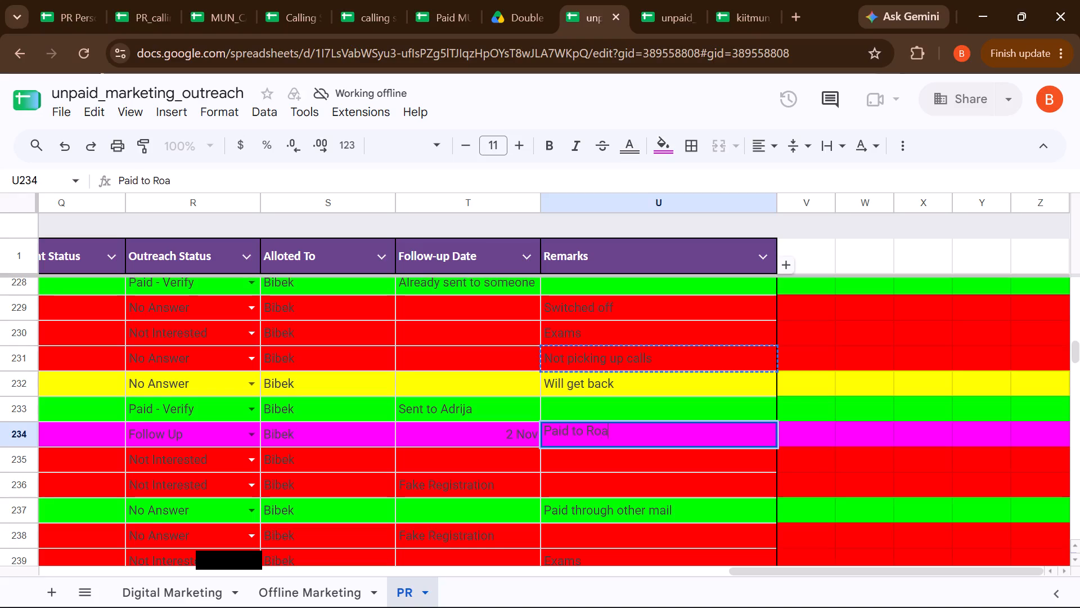
pyautogui.press('BackSpace')
pyautogui.press('BackSpace')
pyautogui.press('BackSpace')
pyautogui.write('Riya')
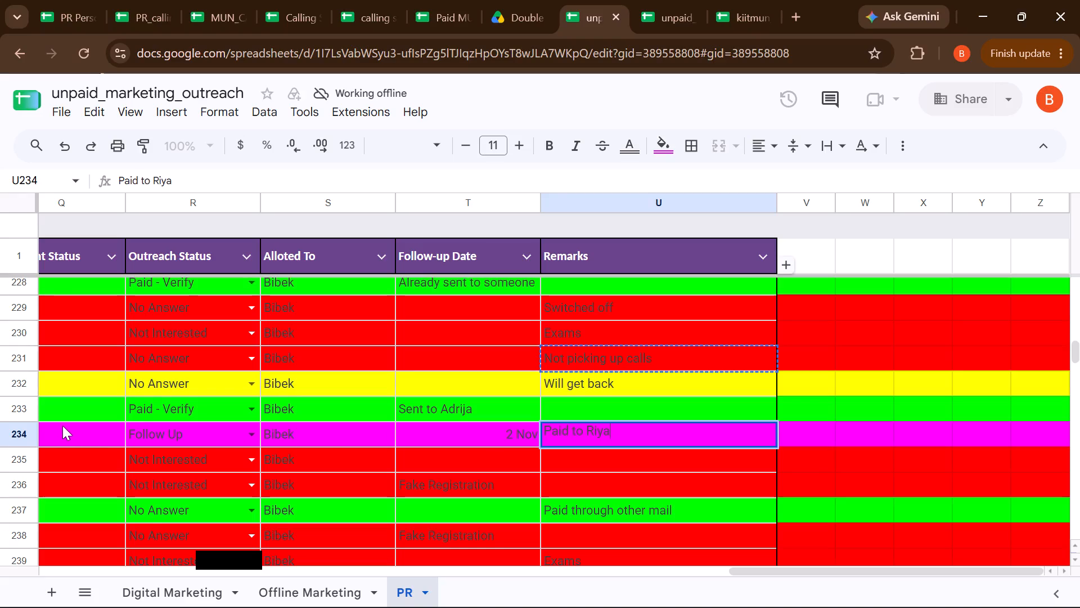
# Change the fill colour of the entire row 234 to green.
pyautogui.click(20, 435)
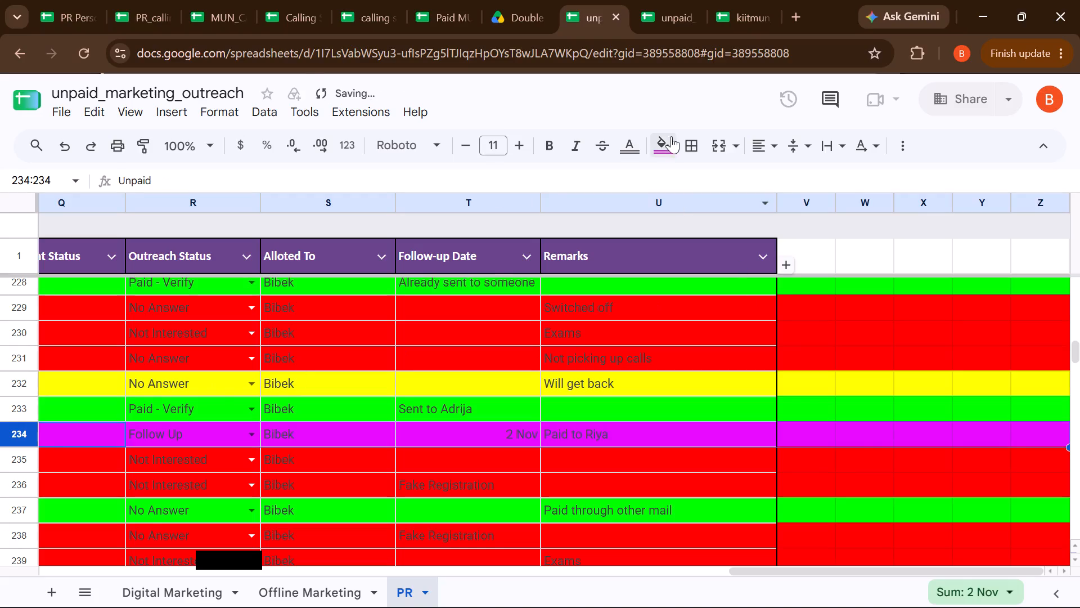
pyautogui.click(662, 149)
pyautogui.click(736, 221)
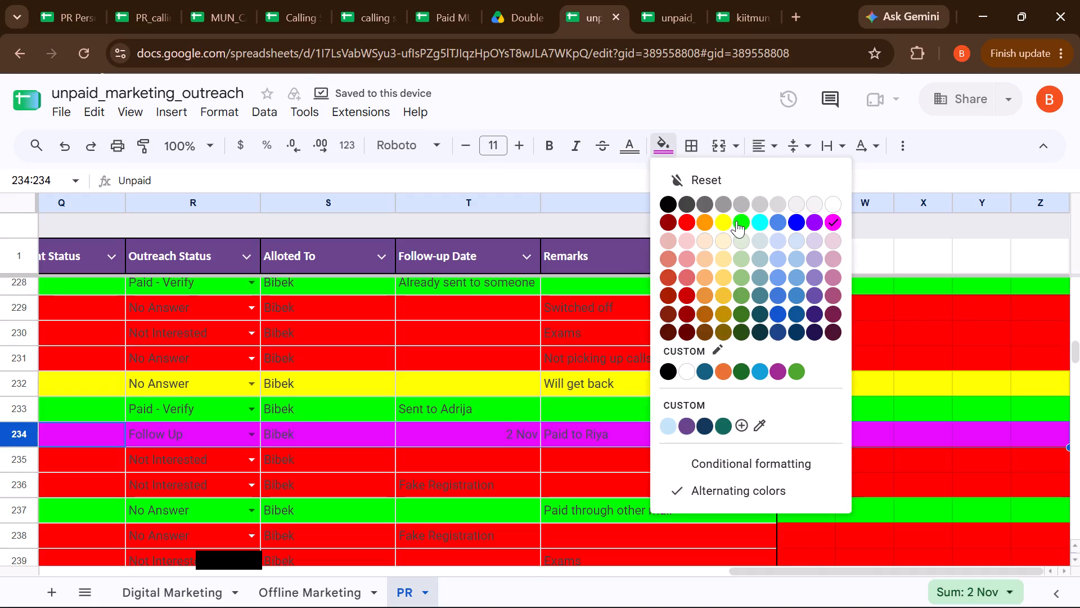
# Review the row 234 record from the remark back to the start of the contact's details.
pyautogui.click(566, 433)
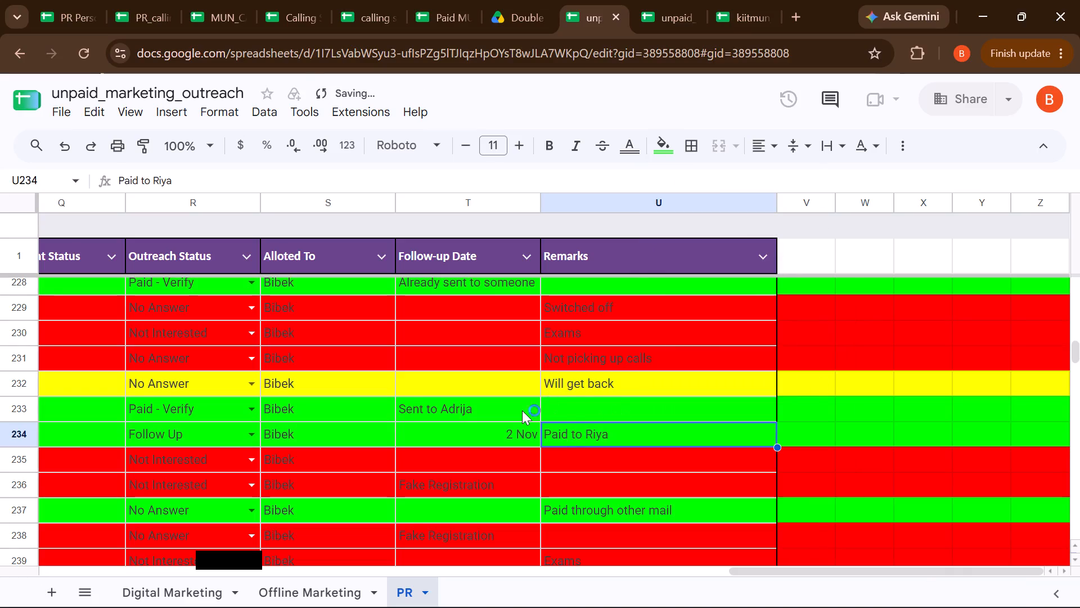
pyautogui.press('Left')
pyautogui.press('Left')
pyautogui.press('Left')
pyautogui.press('Left')
pyautogui.press('Left')
pyautogui.press('Left')
pyautogui.press('Left')
pyautogui.press('Left')
pyautogui.press('Left')
pyautogui.press('Left')
pyautogui.press('Left')
pyautogui.press('Left')
pyautogui.press('Left')
pyautogui.press('Left')
pyautogui.press('Left')
pyautogui.press('Left')
pyautogui.press('Left')
pyautogui.press('Left')
pyautogui.press('Left')
pyautogui.press('Left')
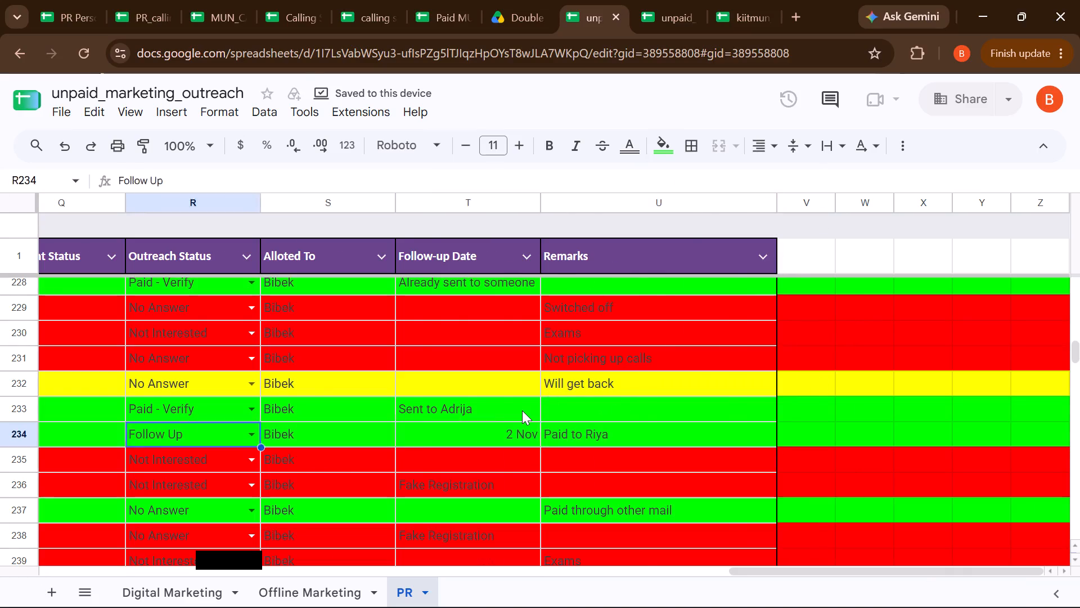
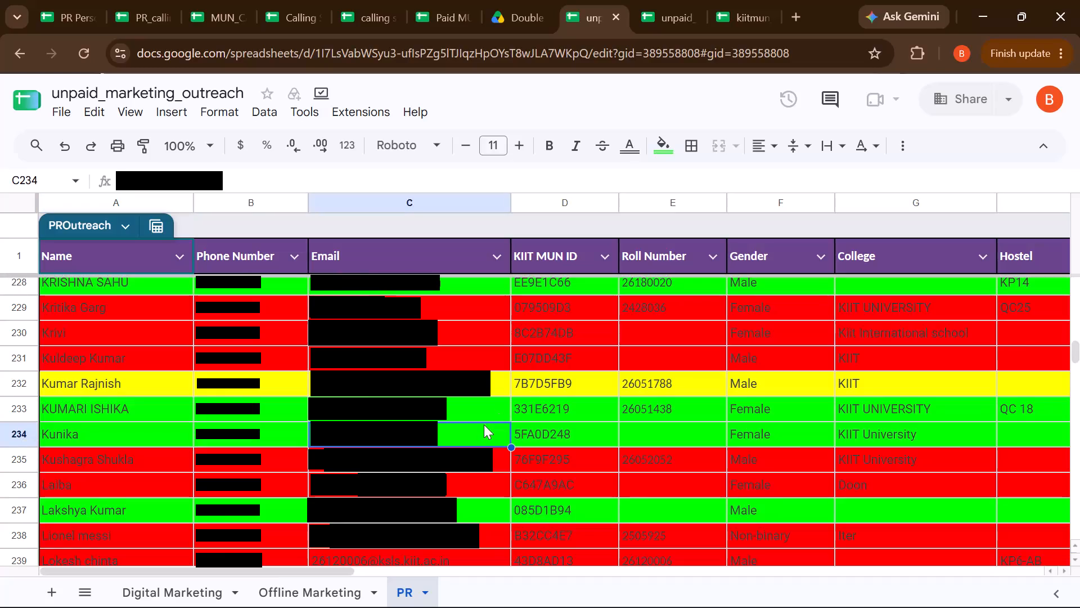
# Examine the outreach status, contact date and notes columns down the Digital Marketing sheet of unpaid_marketing_outreach.
pyautogui.click(528, 422)
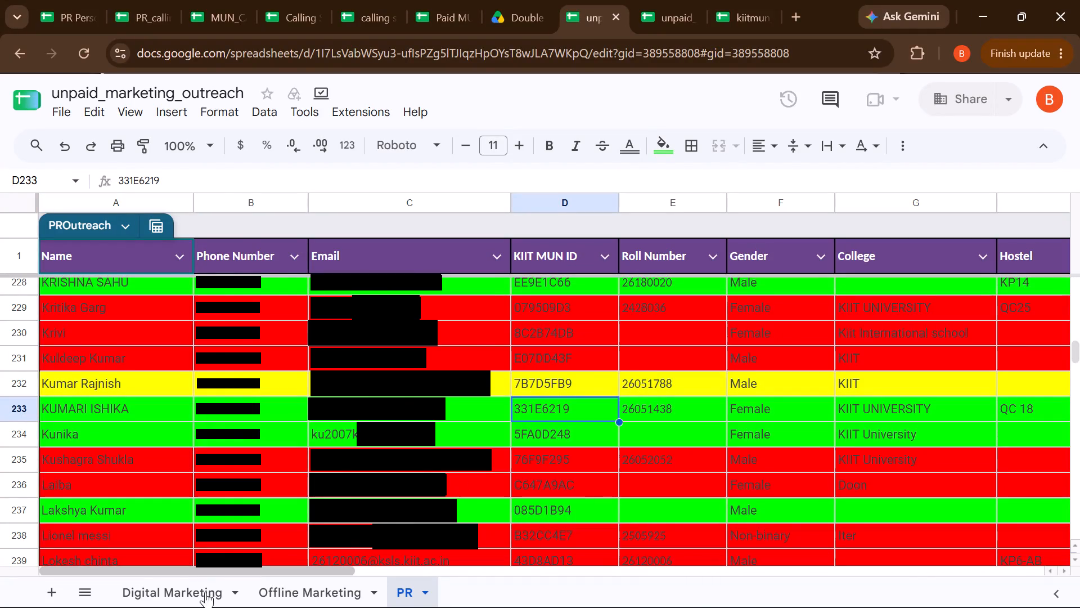
pyautogui.click(182, 596)
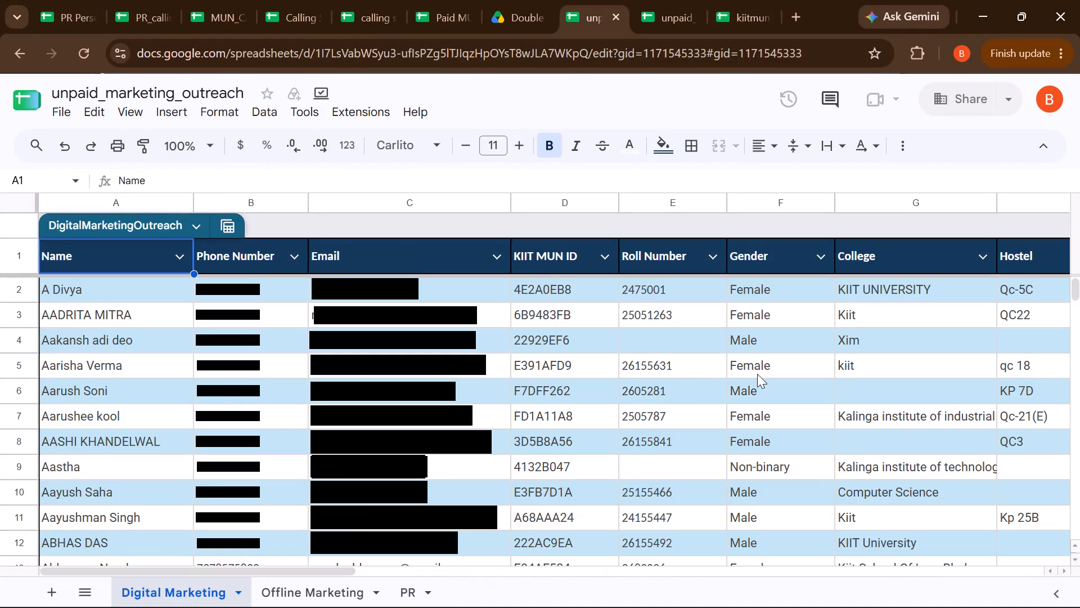
pyautogui.hscroll(-4, 757, 374)
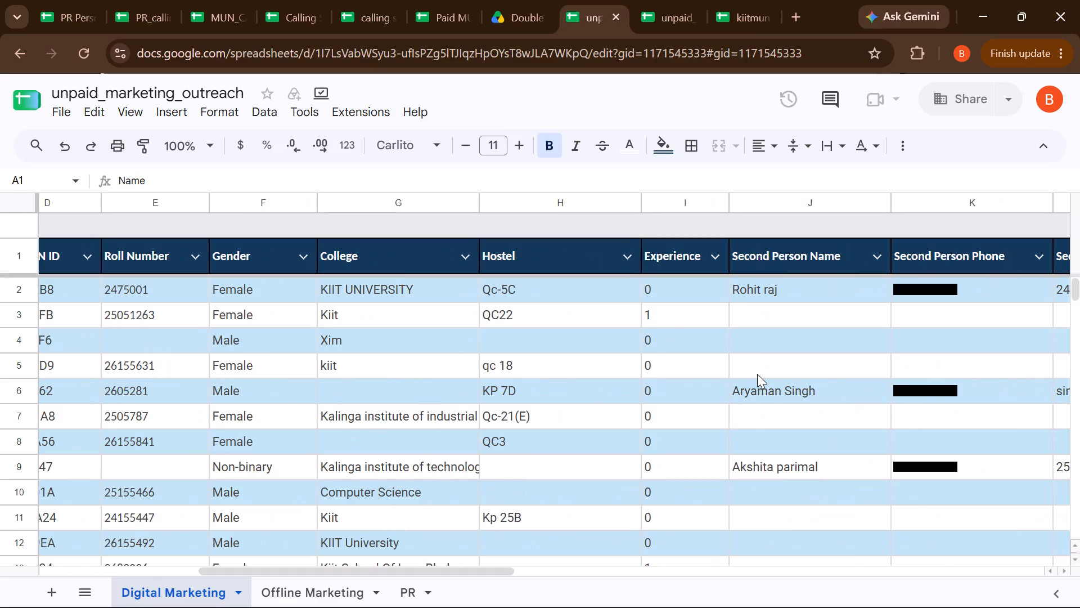
pyautogui.hscroll(-2, 753, 365)
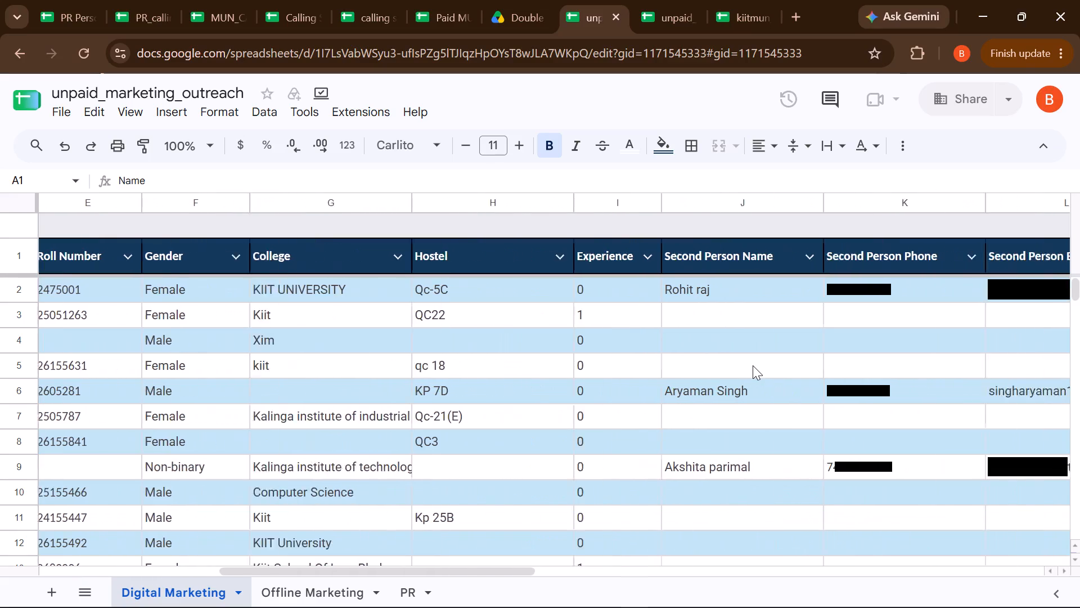
pyautogui.hscroll(-9, 753, 365)
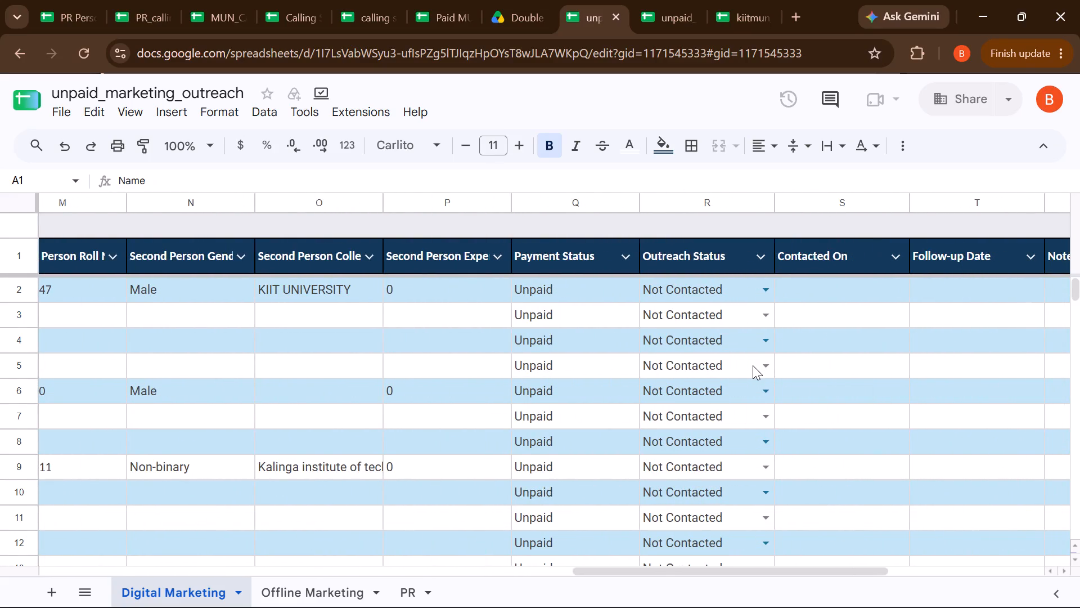
pyautogui.scroll(1, 753, 365)
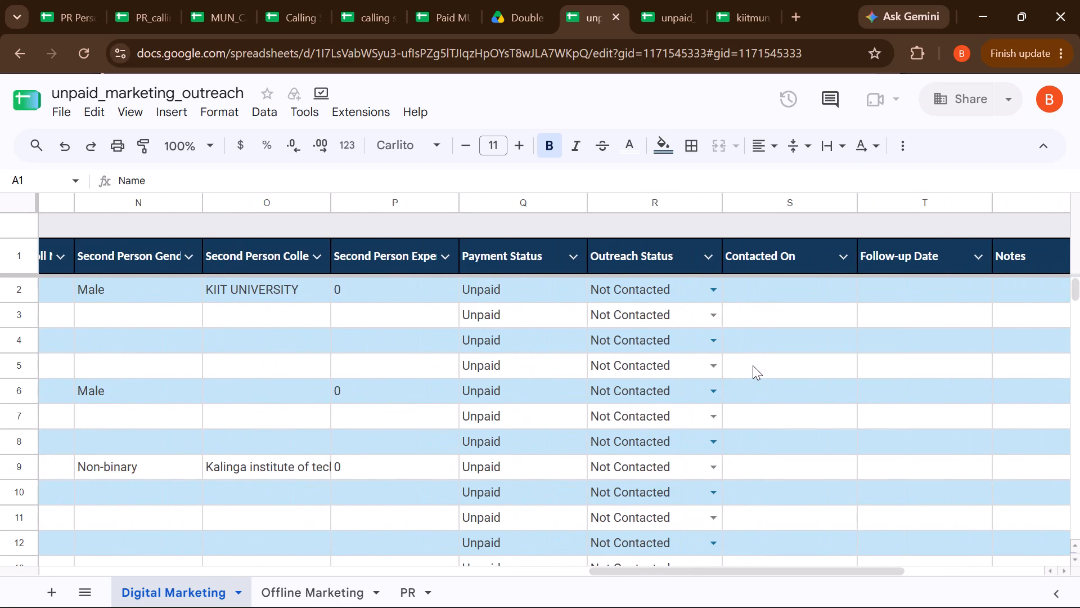
pyautogui.scroll(1, 753, 365)
pyautogui.scroll(-9, 753, 365)
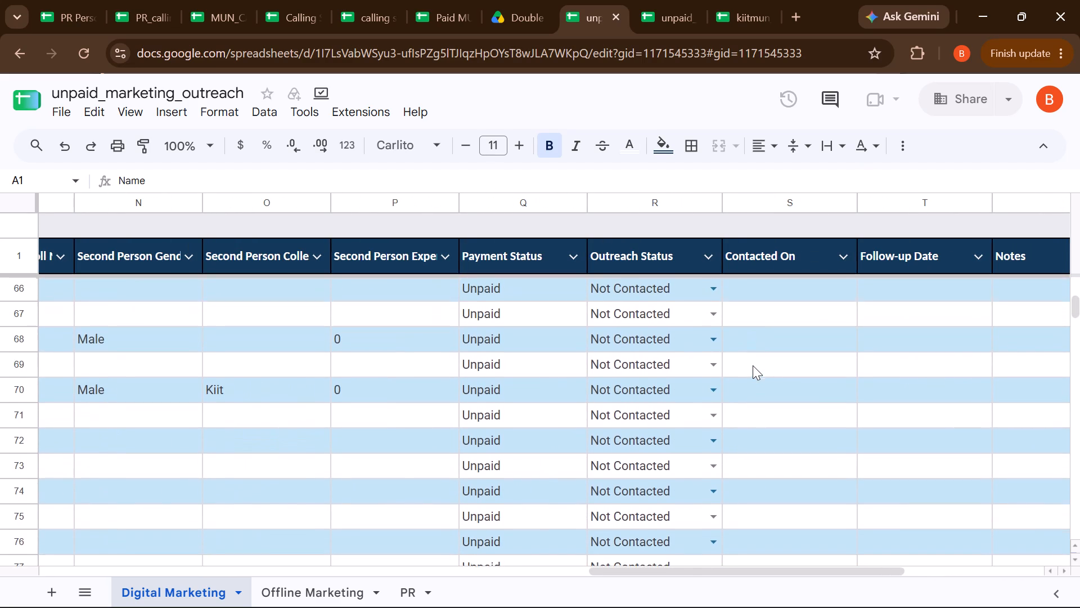
pyautogui.scroll(-15, 753, 365)
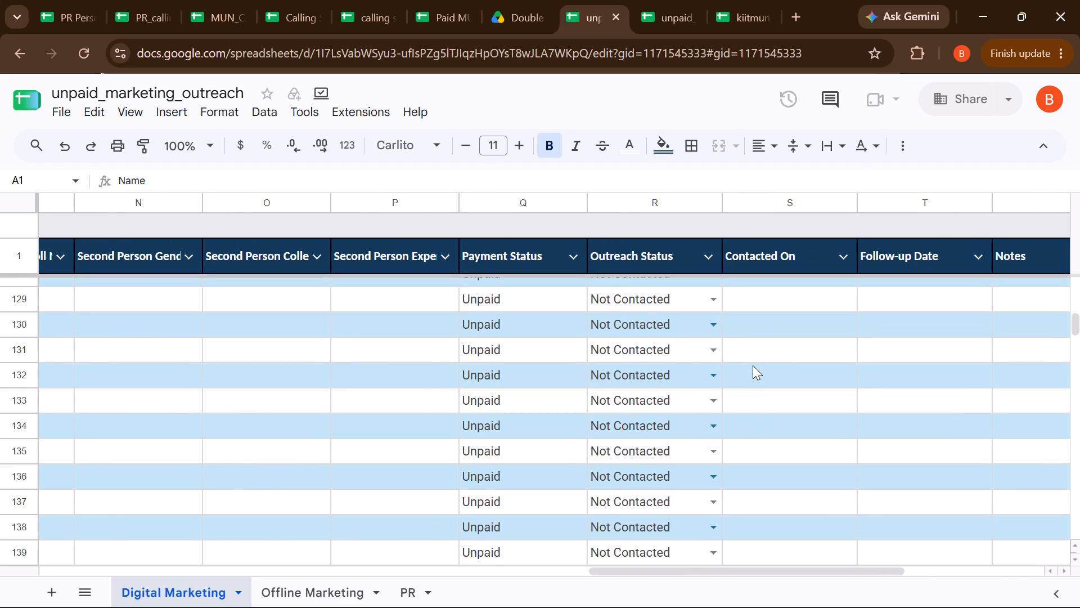
pyautogui.scroll(-13, 753, 365)
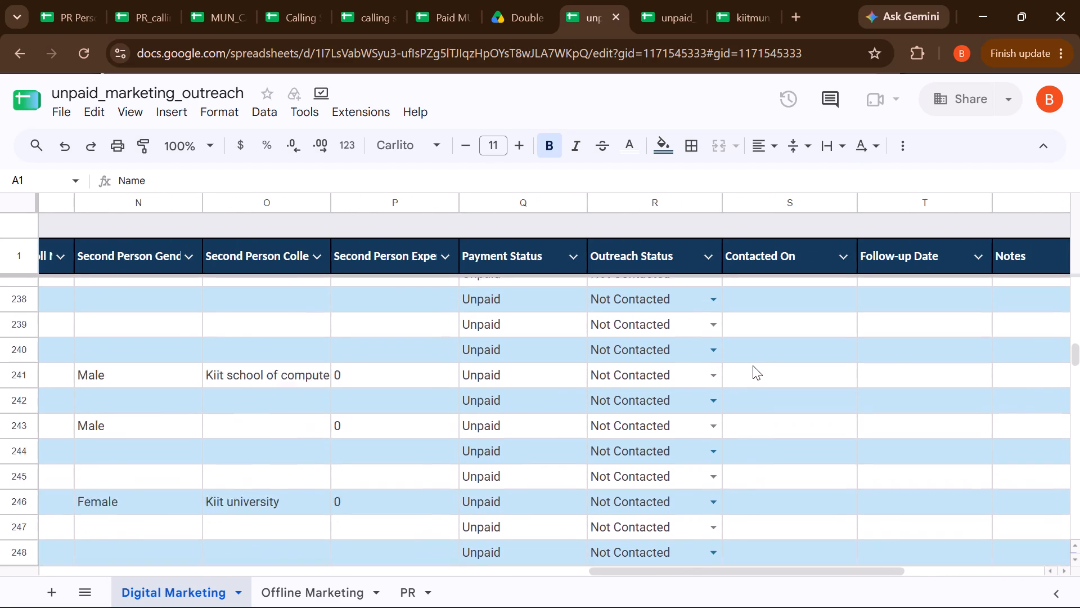
pyautogui.scroll(-10, 753, 365)
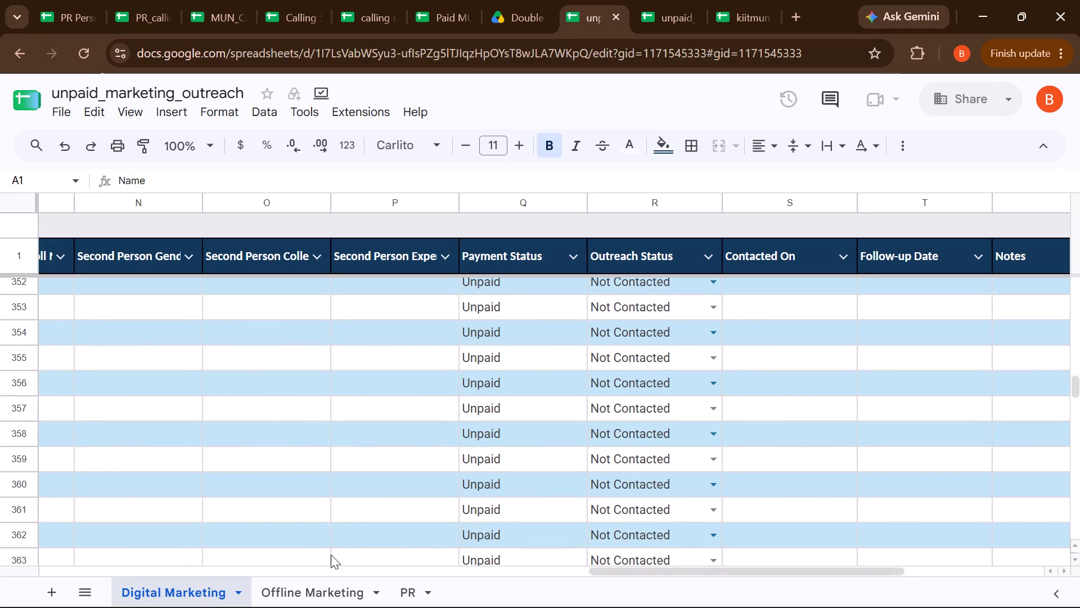
# Examine the outreach status, follow-up date and notes columns of the Offline Marketing sheet.
pyautogui.click(349, 580)
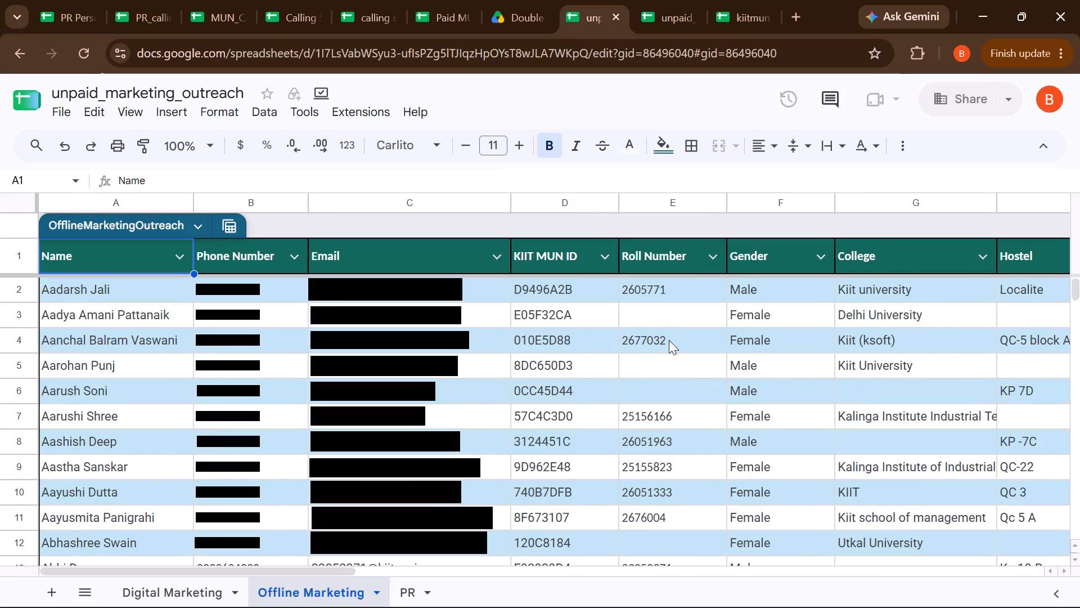
pyautogui.hscroll(-12, 669, 340)
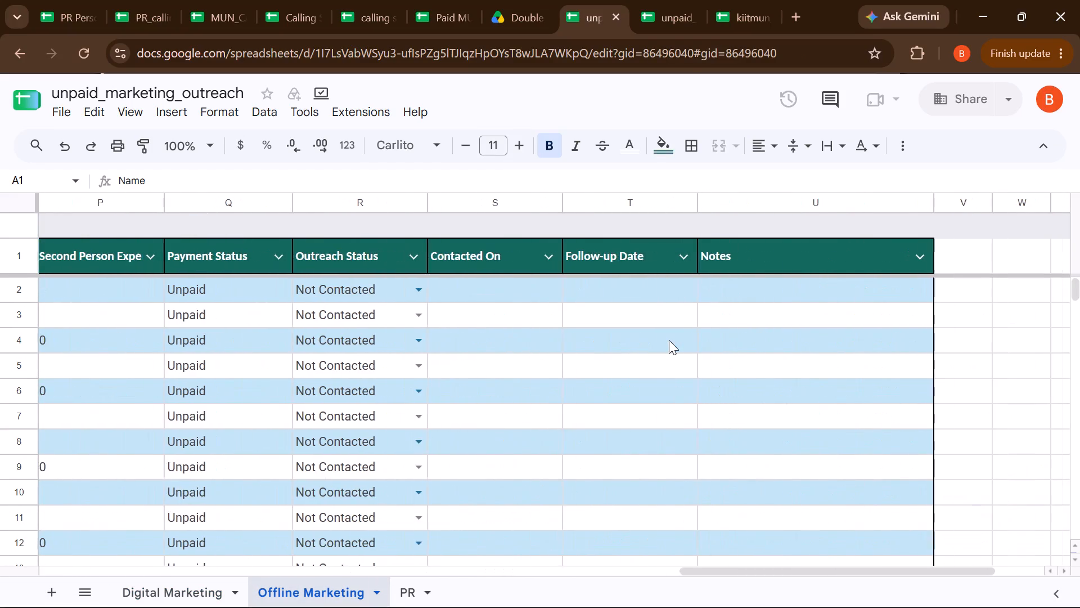
pyautogui.hscroll(-1, 669, 340)
pyautogui.scroll(-4, 669, 340)
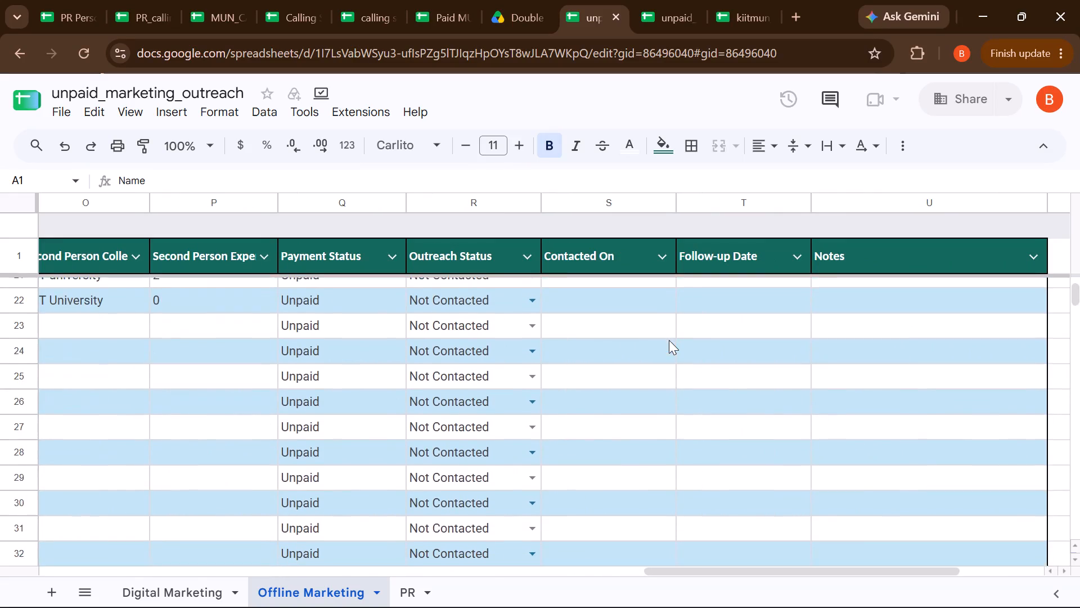
pyautogui.scroll(-10, 669, 340)
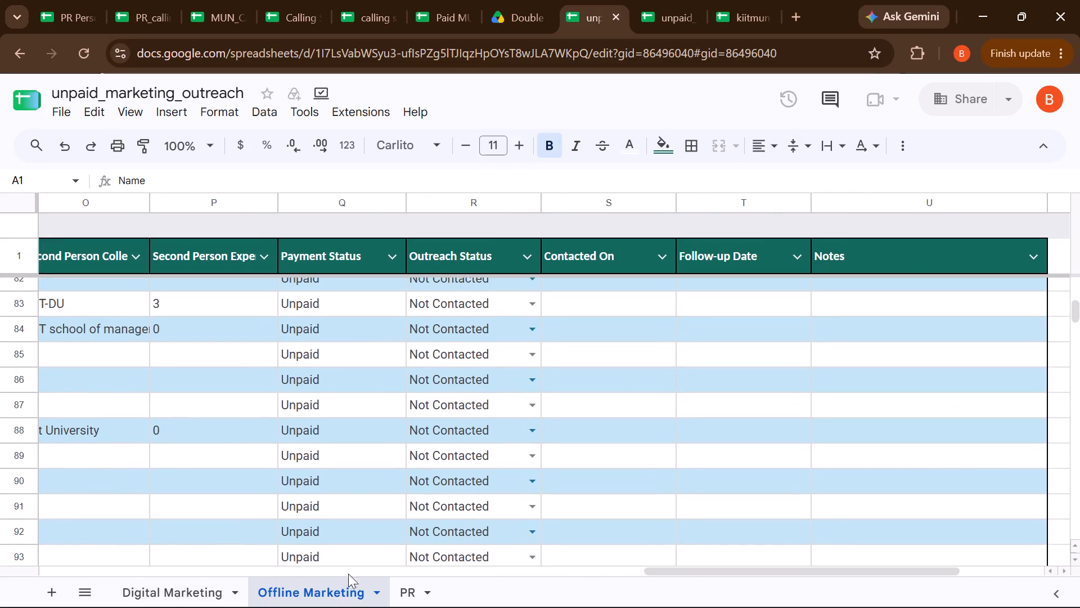
# Review the outreach status, allotment and remarks of the contacts around rows 202 to 249 on the PR sheet.
pyautogui.click(416, 587)
pyautogui.hscroll(-1, 593, 436)
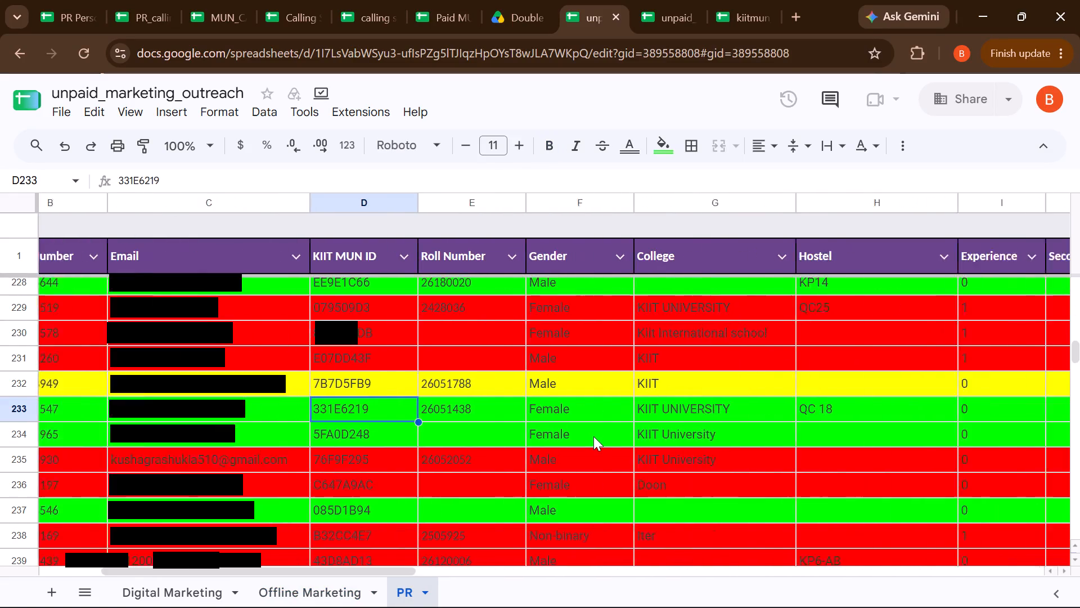
pyautogui.hscroll(-7, 593, 436)
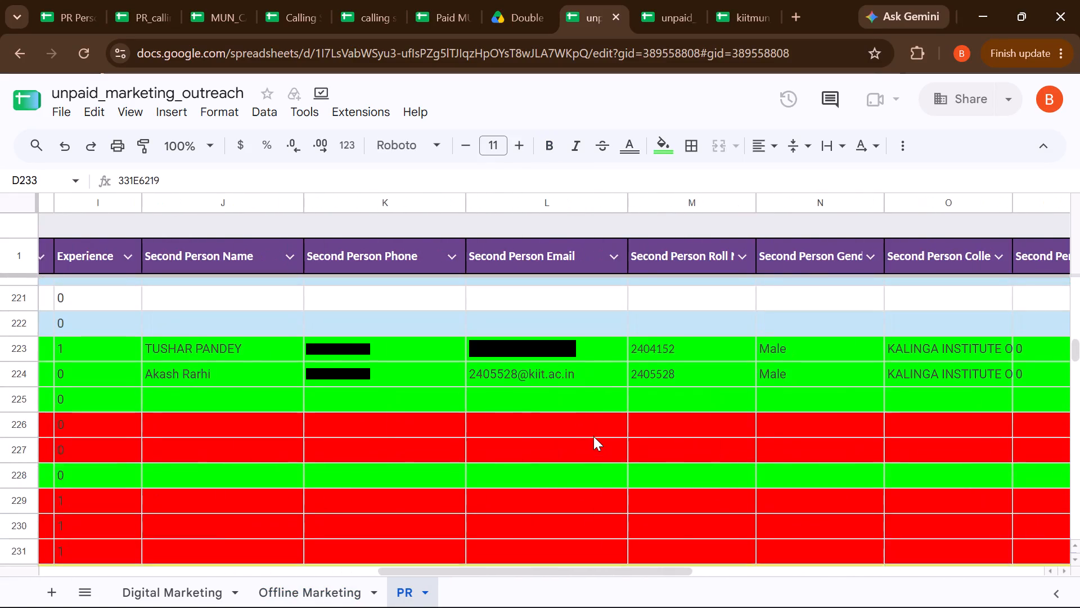
pyautogui.hscroll(-5, 593, 436)
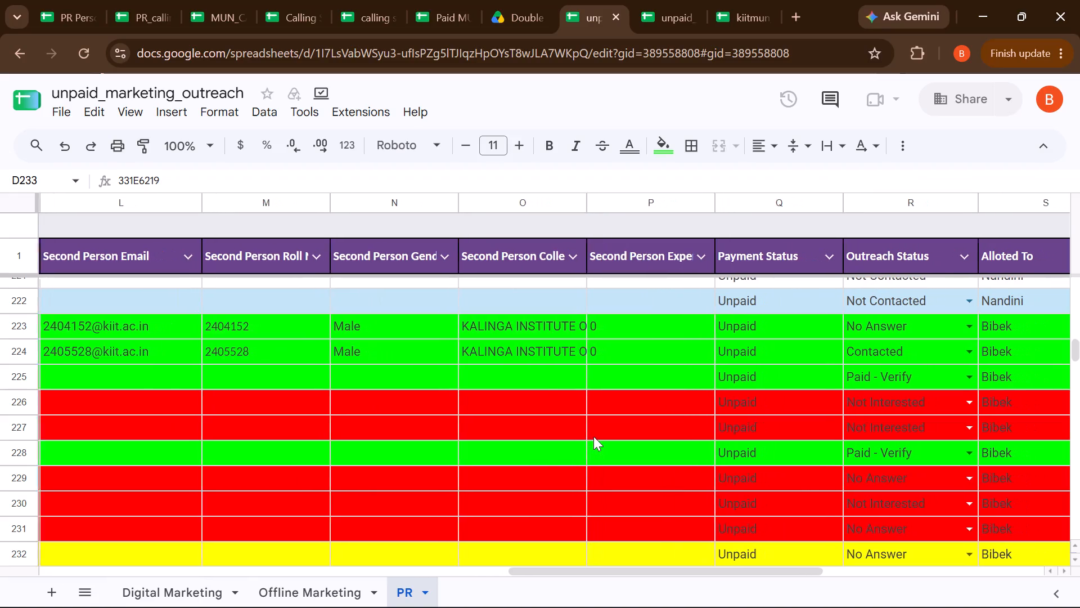
pyautogui.hscroll(-4, 593, 436)
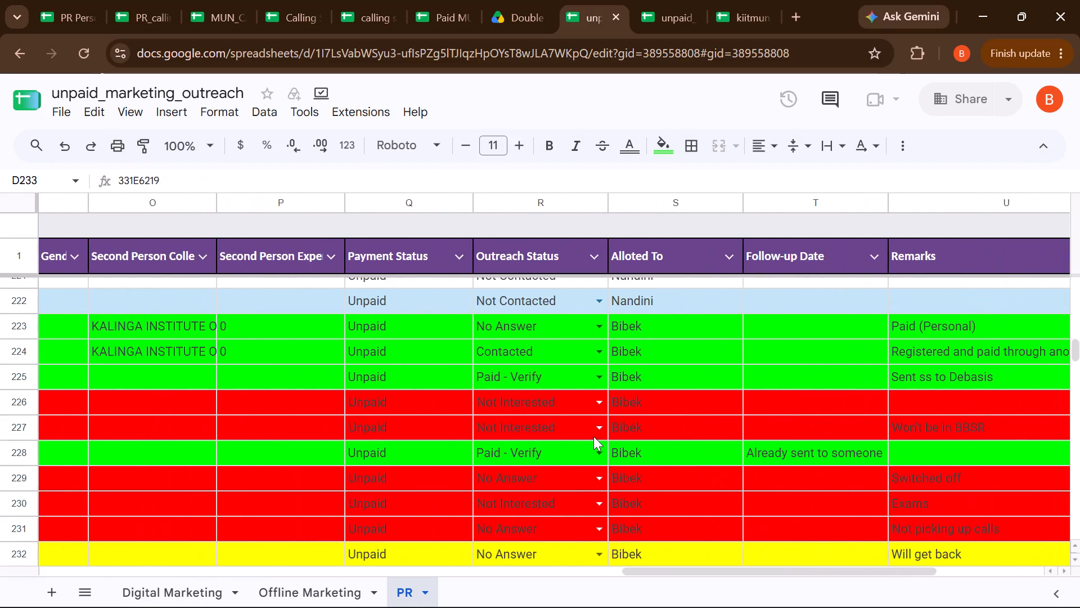
pyautogui.scroll(4, 593, 436)
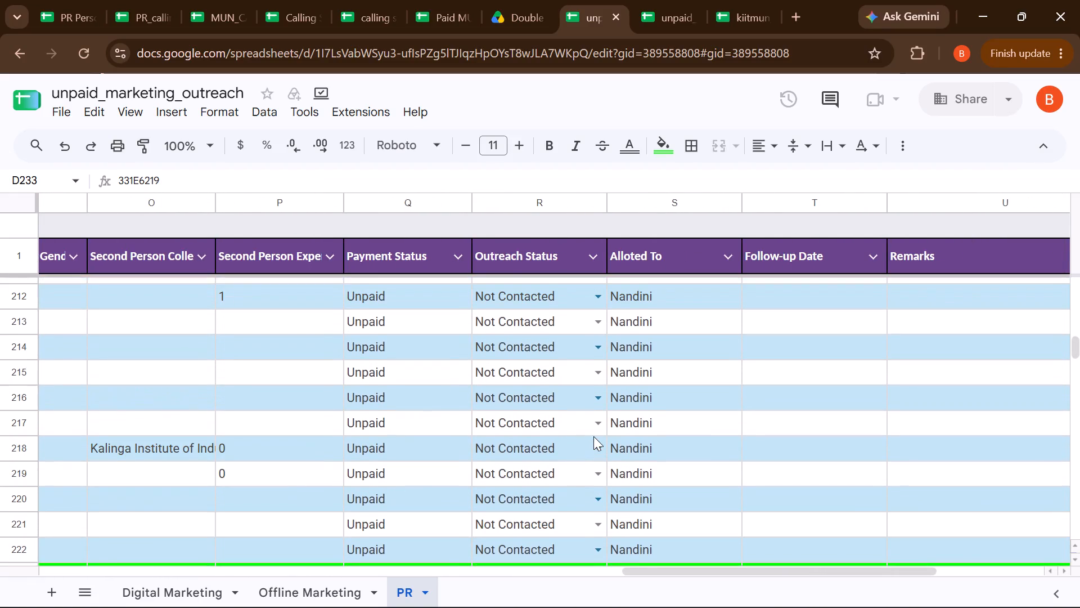
pyautogui.scroll(1, 593, 436)
pyautogui.scroll(-1, 593, 436)
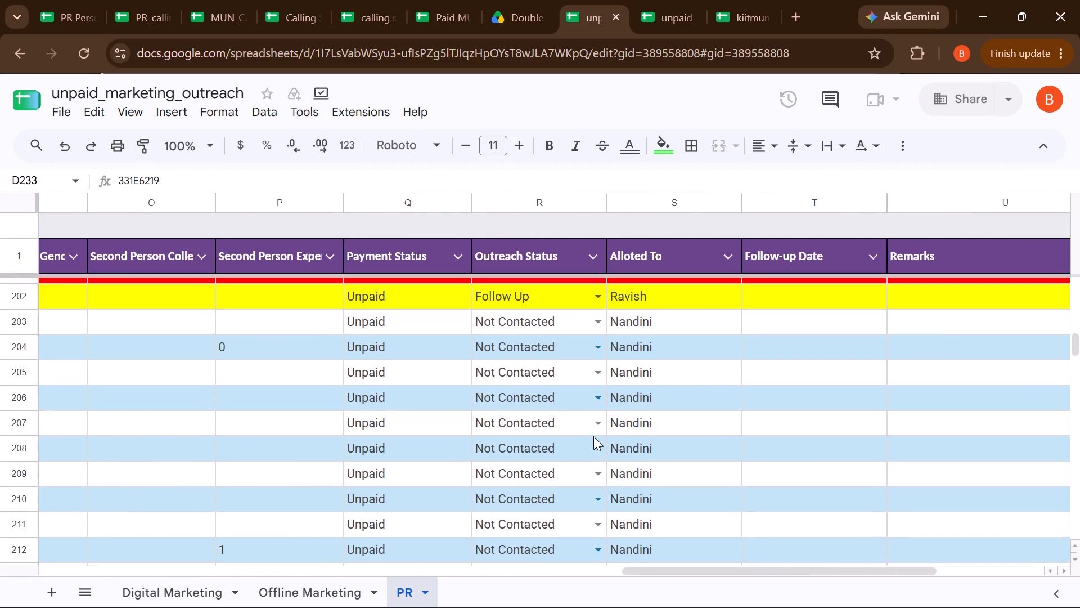
pyautogui.scroll(-1, 593, 436)
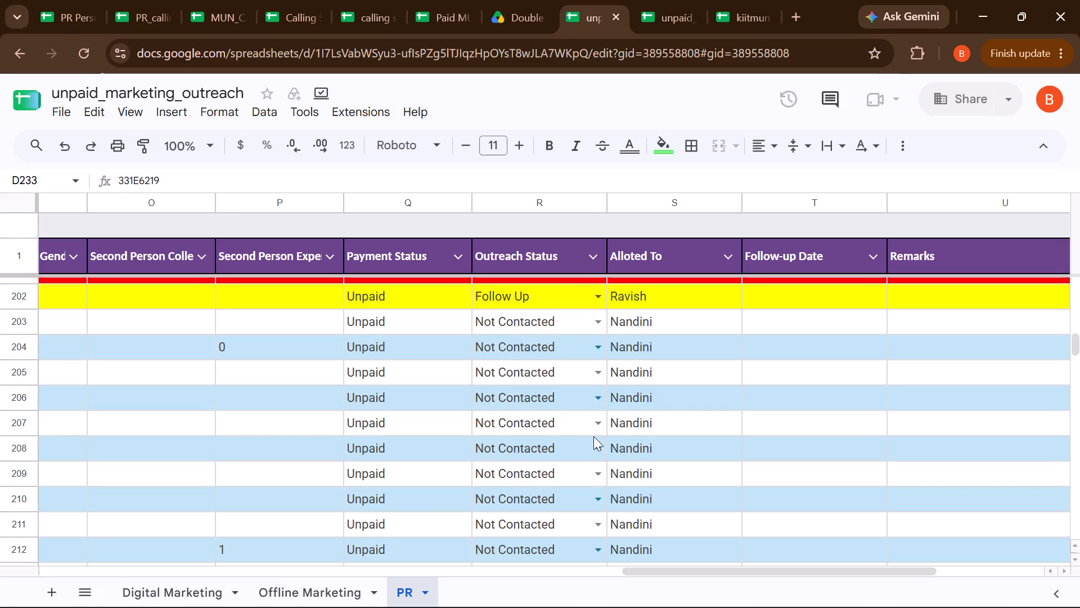
pyautogui.scroll(-1, 593, 436)
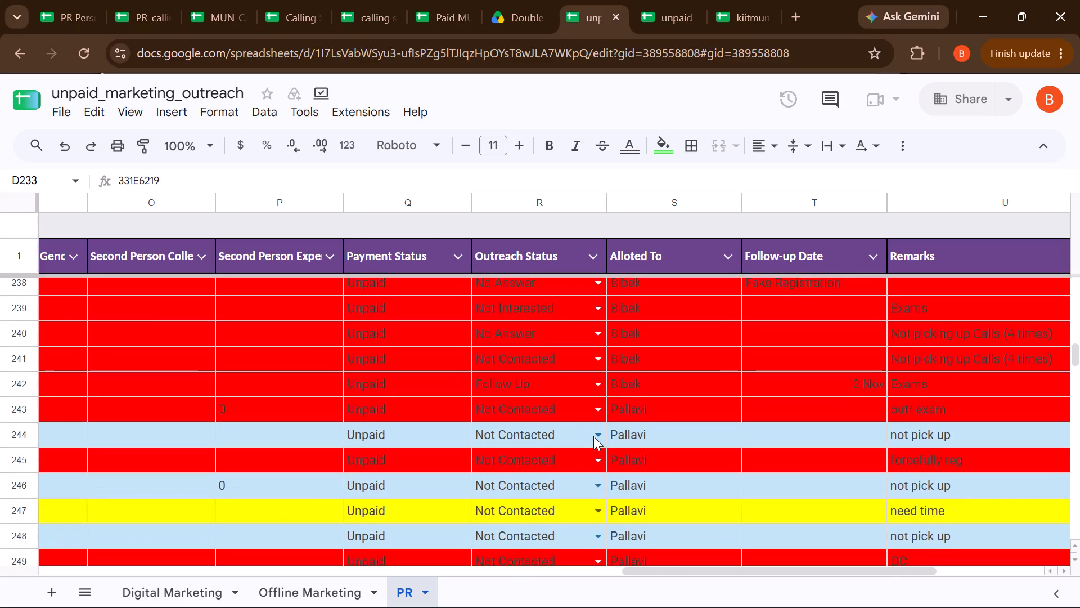
pyautogui.scroll(-1, 593, 436)
pyautogui.hscroll(8, 593, 436)
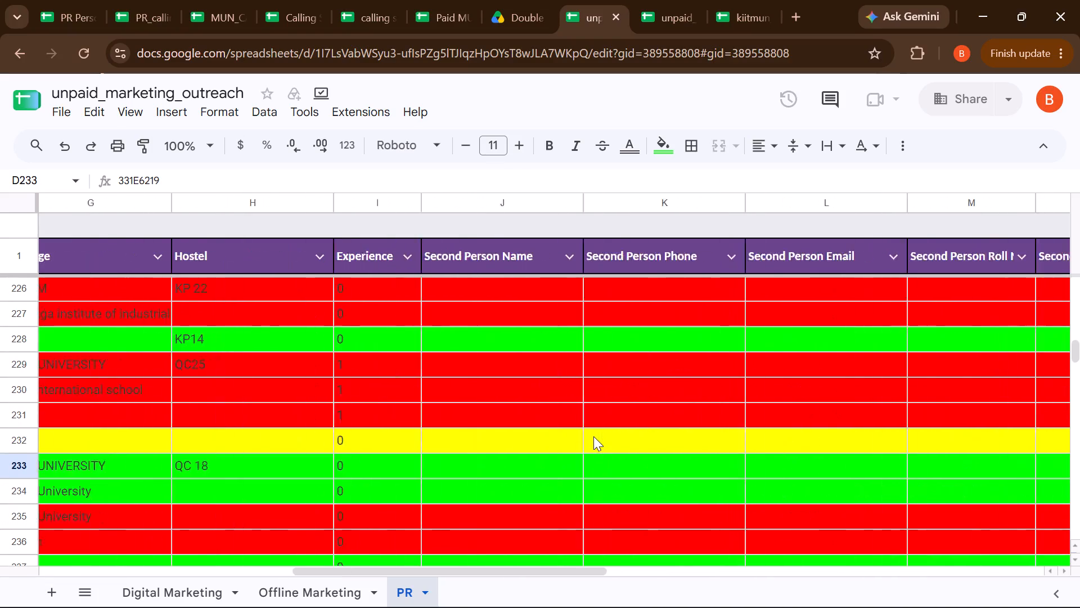
pyautogui.hscroll(4, 593, 436)
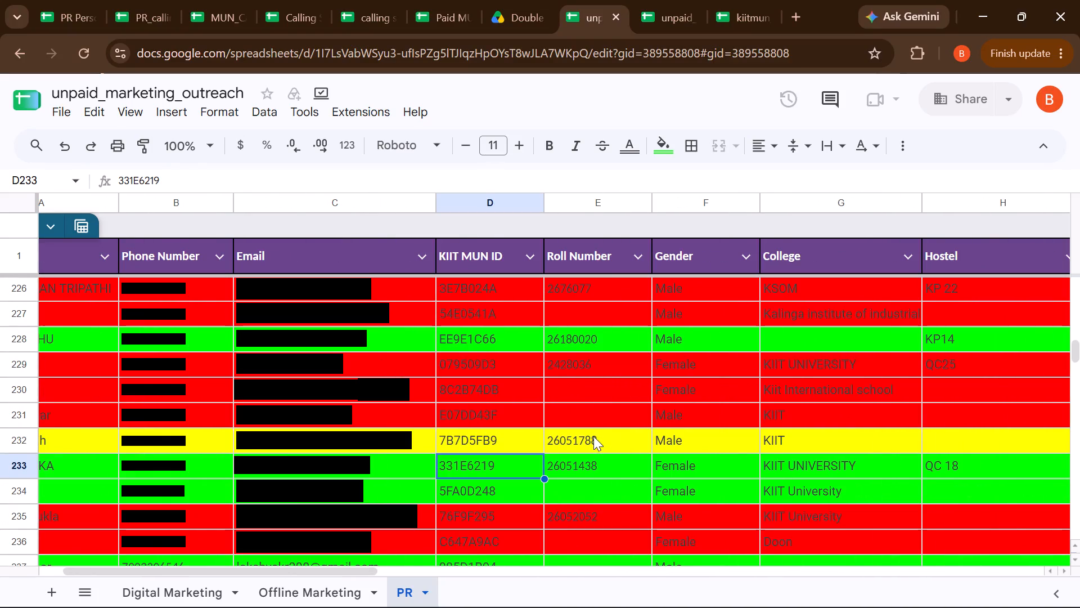
# Switch to the unpaid_marketing_teams_latest spreadsheet and review the row 72 record from the remark back to the contact's phone number.
pyautogui.click(669, 3)
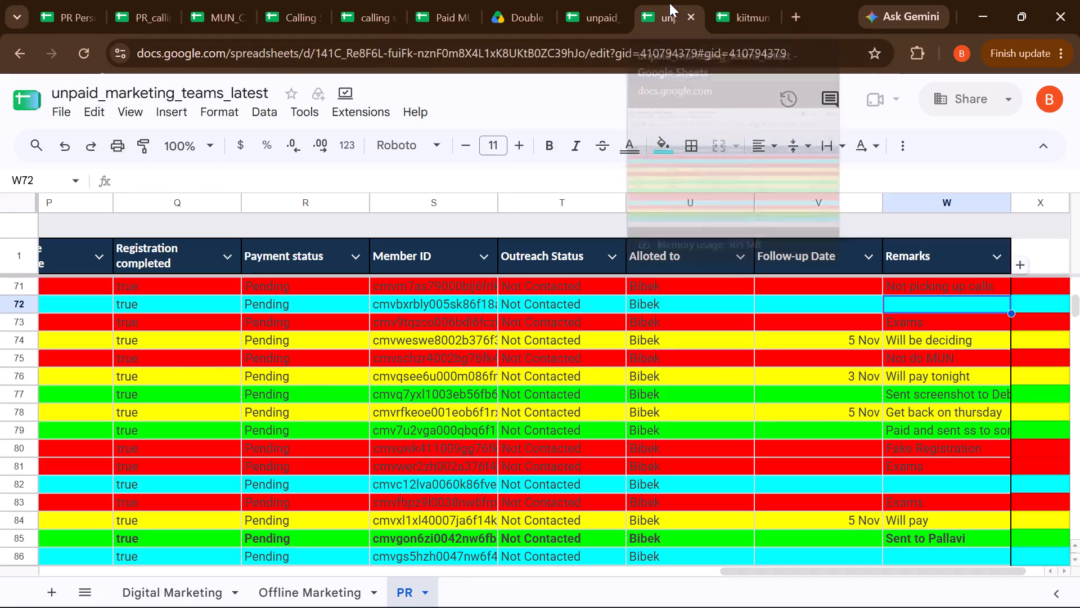
pyautogui.scroll(1, 830, 445)
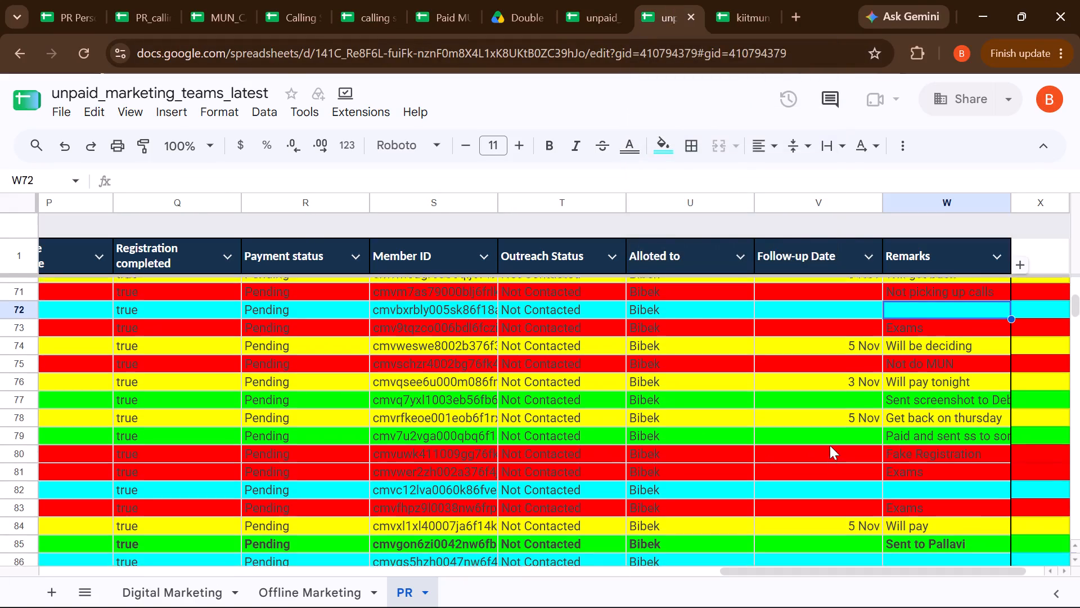
pyautogui.scroll(1, 830, 445)
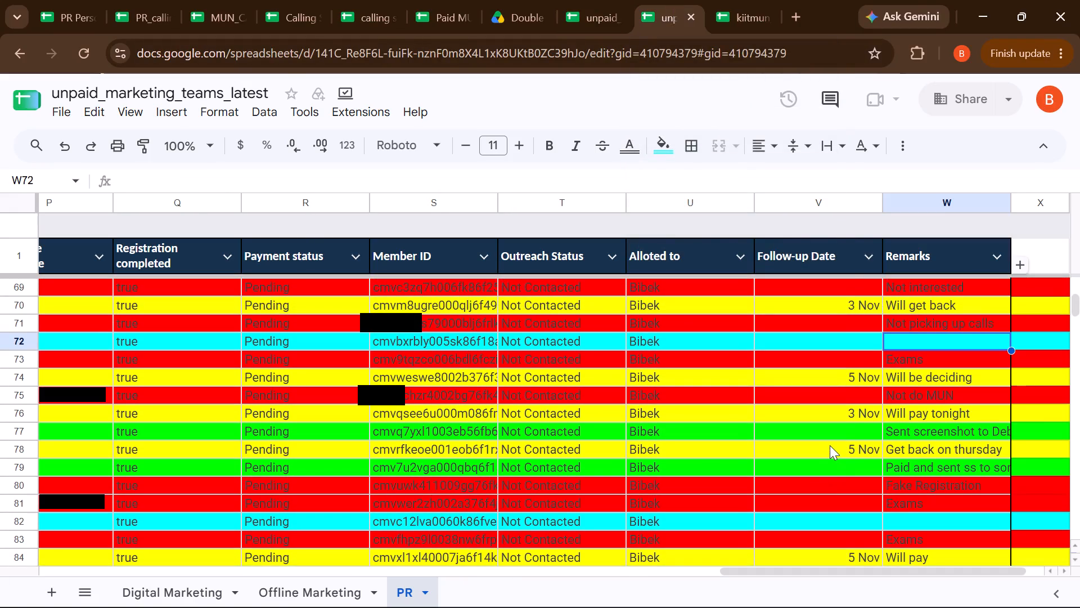
pyautogui.press('Left')
pyautogui.press('Left')
pyautogui.press('Left')
pyautogui.press('Left')
pyautogui.press('Left')
pyautogui.press('Left')
pyautogui.press('Left')
pyautogui.press('Left')
pyautogui.press('Left')
pyautogui.press('Left')
pyautogui.press('Left')
pyautogui.press('Left')
pyautogui.press('Left')
pyautogui.press('Left')
pyautogui.press('Left')
pyautogui.press('Left')
pyautogui.press('Left')
pyautogui.press('Left')
pyautogui.press('Left')
pyautogui.press('Left')
pyautogui.press('Right')
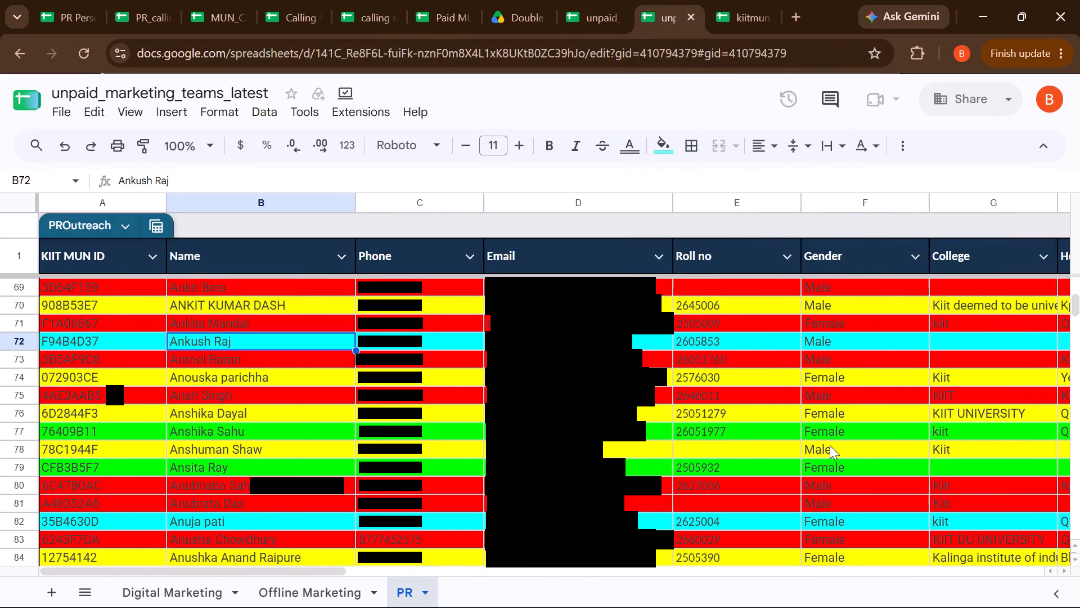
pyautogui.press('Right')
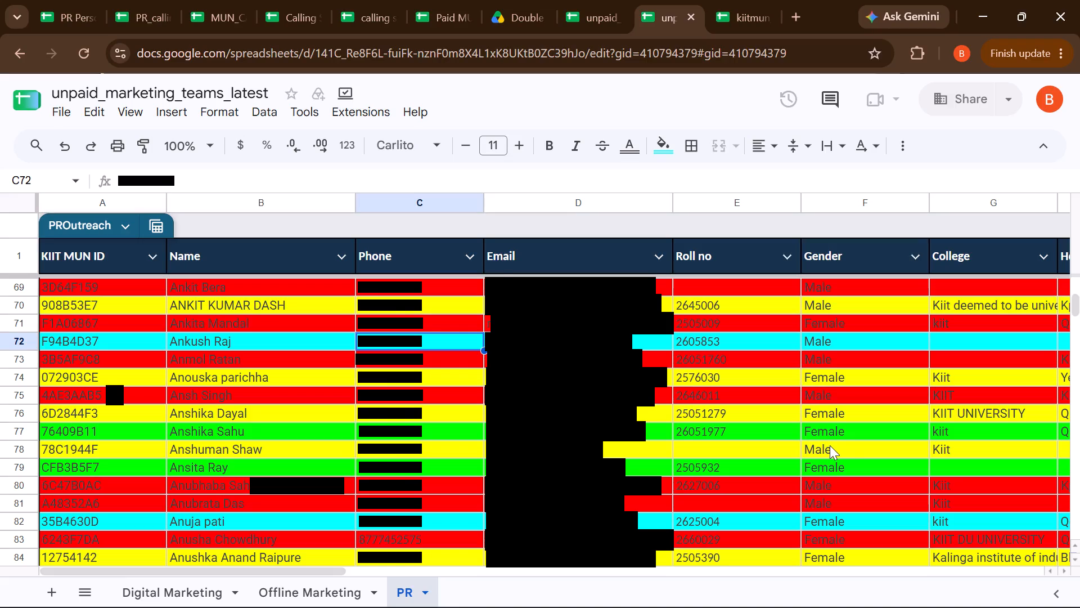
# Check the contacts above row 72 and locate the phone number of the row 67 contact.
pyautogui.press('Up')
pyautogui.press('Up')
pyautogui.press('Up')
pyautogui.press('Up')
pyautogui.press('Up')
pyautogui.press('Up')
pyautogui.press('Up')
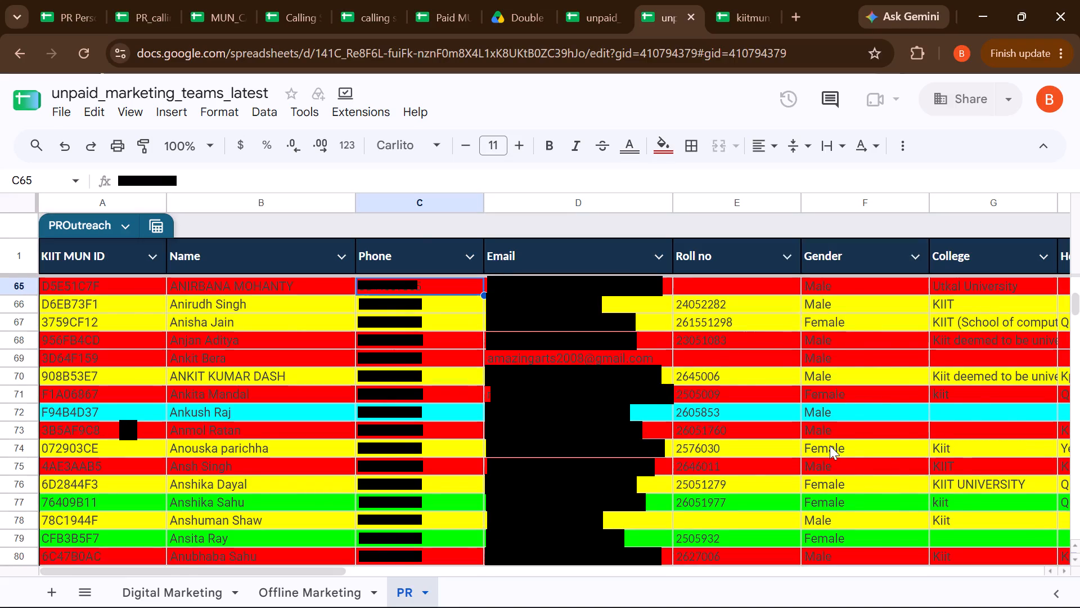
pyautogui.press('Up')
pyautogui.press('Down')
pyautogui.press('Down')
pyautogui.press('Down')
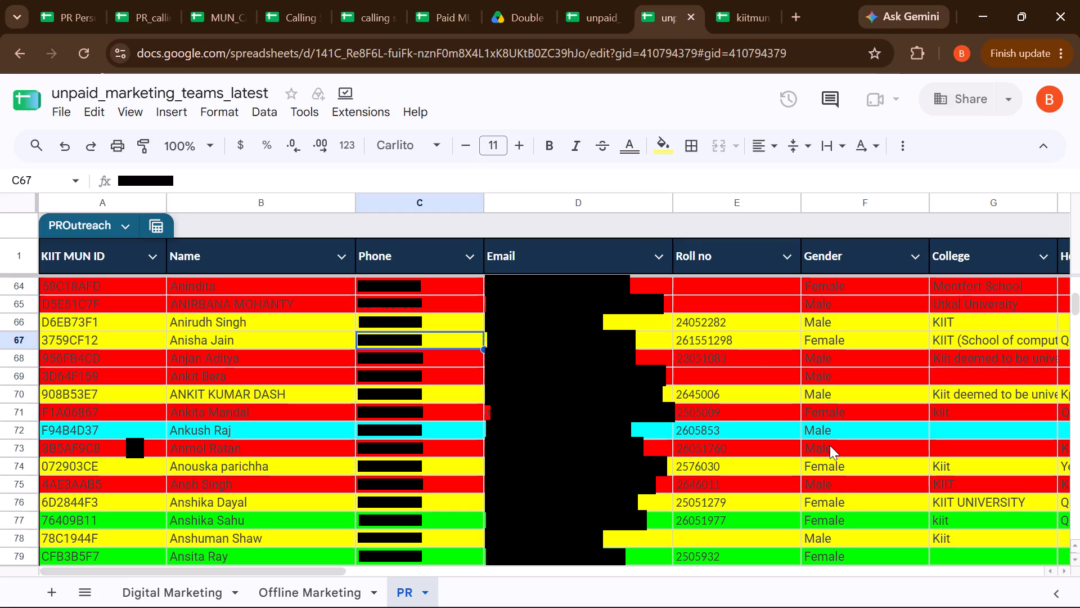
# Review the row 67 record from the contact's phone number across to the remark.
pyautogui.press('Right')
pyautogui.press('Right')
pyautogui.press('Right')
pyautogui.press('Right')
pyautogui.press('Right')
pyautogui.press('Right')
pyautogui.press('Right')
pyautogui.press('Right')
pyautogui.press('Right')
pyautogui.press('Right')
pyautogui.press('Right')
pyautogui.press('Right')
pyautogui.press('Right')
pyautogui.press('Right')
pyautogui.press('Right')
pyautogui.press('Right')
pyautogui.press('Right')
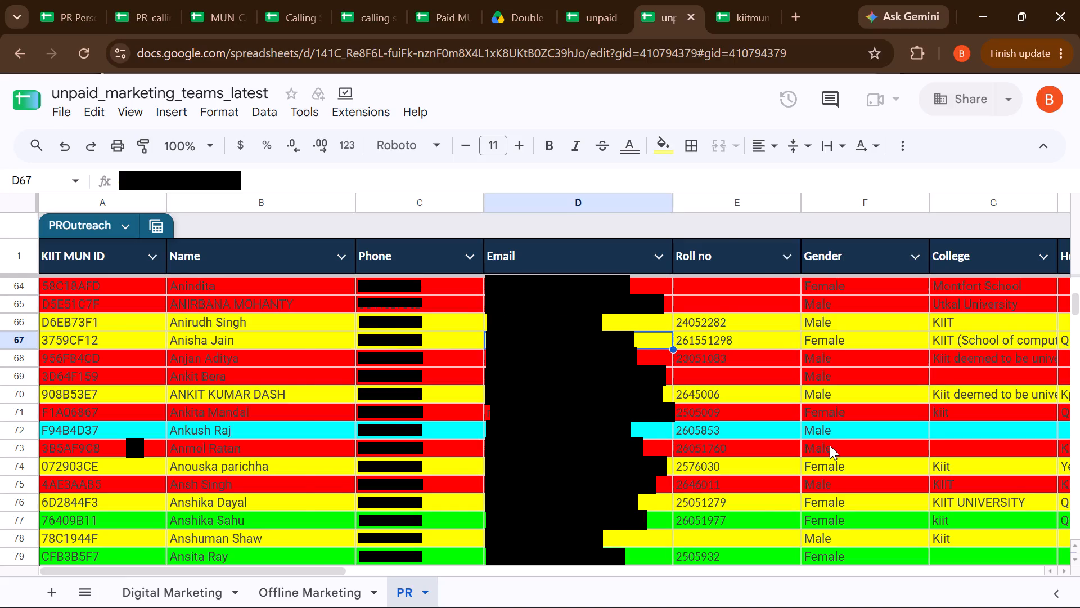
pyautogui.press('Right')
pyautogui.press('Right')
pyautogui.press('Right')
pyautogui.press('Right')
pyautogui.press('Right')
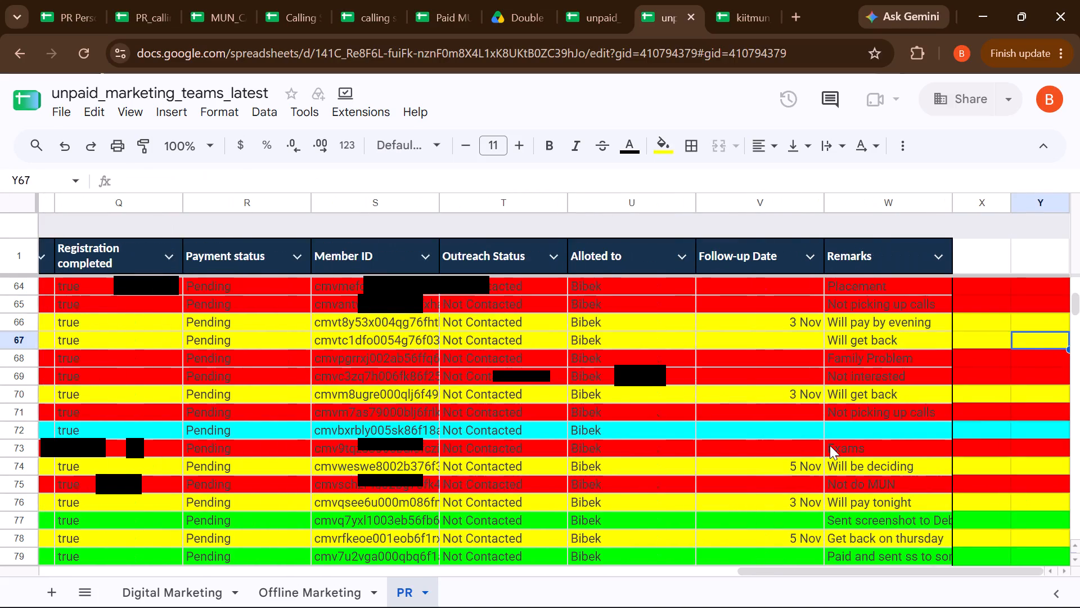
# Review the row 67 record from the remark back to the start of the contact's details.
pyautogui.press('Left')
pyautogui.press('Left')
pyautogui.press('Left')
pyautogui.press('Left')
pyautogui.press('Left')
pyautogui.press('Left')
pyautogui.press('Left')
pyautogui.press('Left')
pyautogui.press('Left')
pyautogui.press('Left')
pyautogui.press('Left')
pyautogui.press('Left')
pyautogui.press('Left')
pyautogui.press('Left')
pyautogui.press('Left')
pyautogui.press('Left')
pyautogui.press('Left')
pyautogui.press('Left')
pyautogui.press('Left')
pyautogui.press('Left')
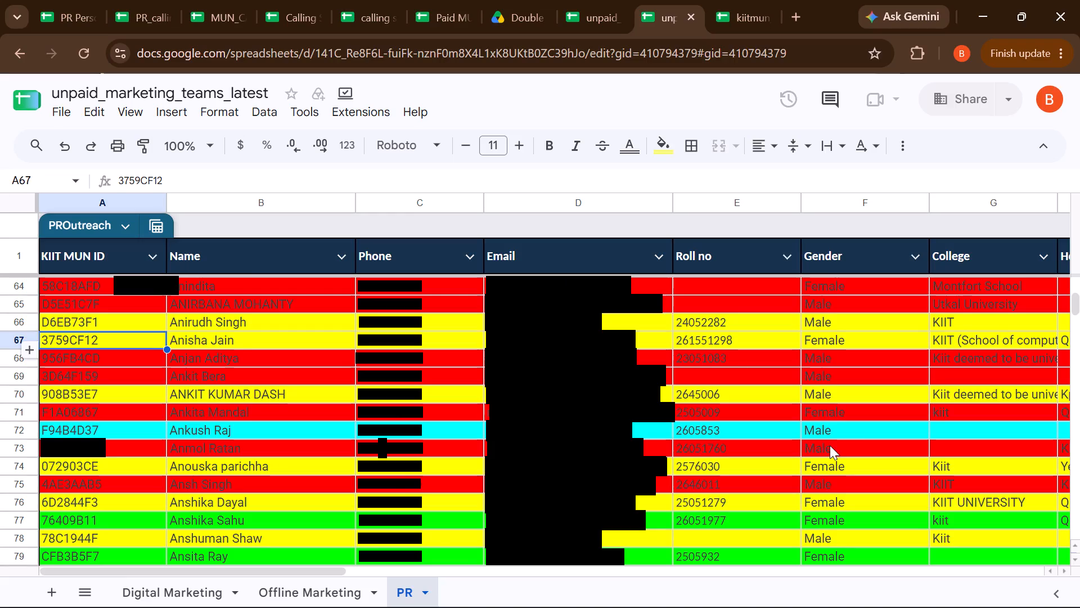
# Review the row 67 record again from the KIIT MUN ID across to the remark.
pyautogui.press('Right')
pyautogui.press('Right')
pyautogui.press('Right')
pyautogui.press('Right')
pyautogui.press('Right')
pyautogui.press('Right')
pyautogui.press('Right')
pyautogui.press('Right')
pyautogui.press('Right')
pyautogui.press('Right')
pyautogui.press('Right')
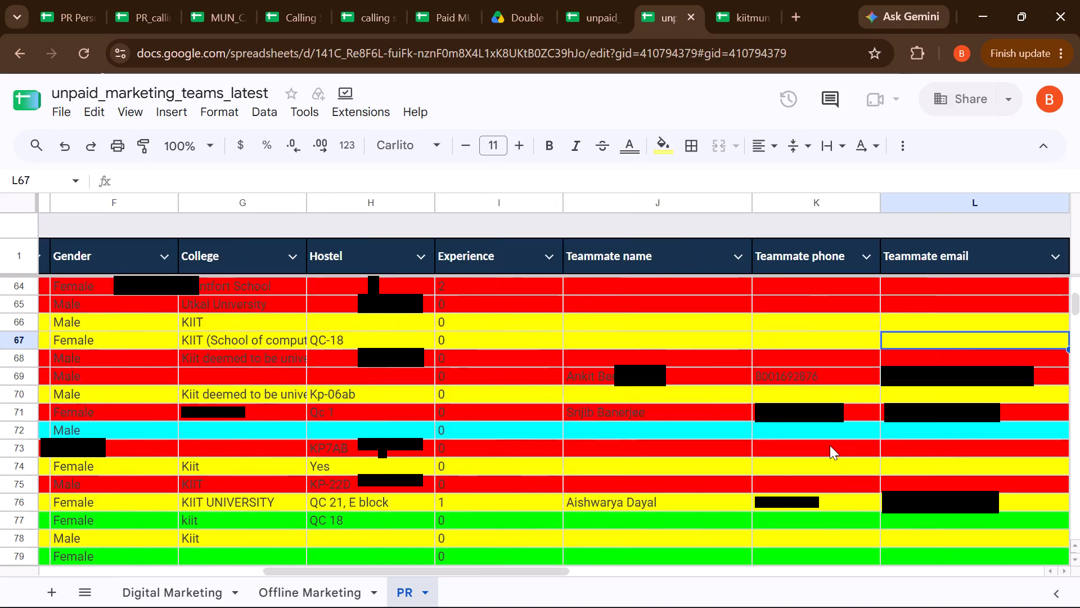
pyautogui.press('Right')
pyautogui.press('Right')
pyautogui.press('Right')
pyautogui.press('Right')
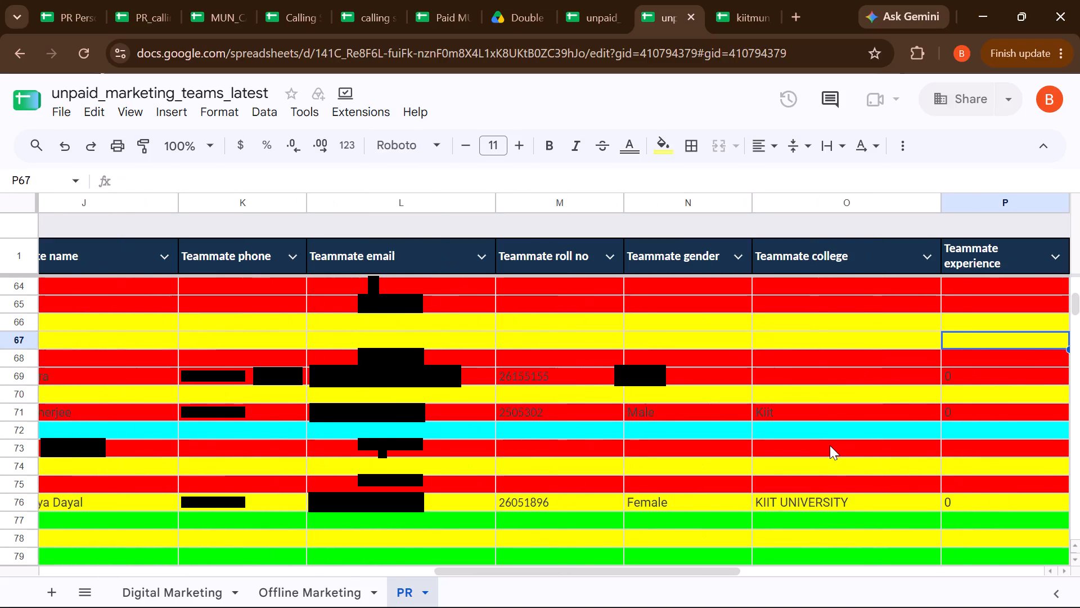
pyautogui.press('Right')
pyautogui.press('Right')
pyautogui.press('Right')
pyautogui.press('Right')
pyautogui.press('Right')
pyautogui.press('Right')
pyautogui.press('Right')
pyautogui.press('Right')
pyautogui.press('Right')
pyautogui.press('Right')
pyautogui.press('Right')
pyautogui.press('Right')
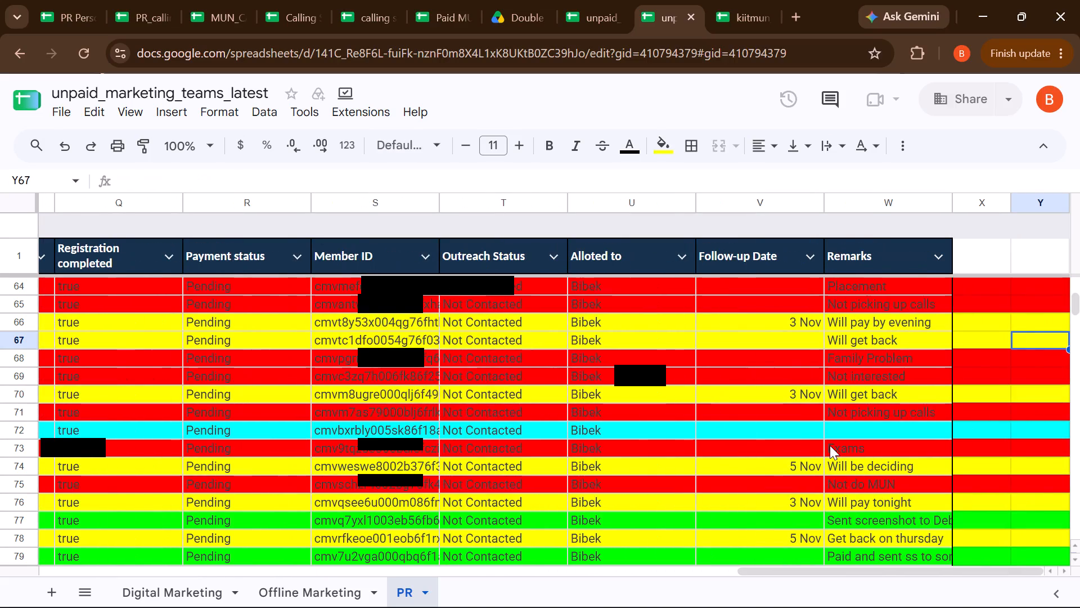
# Review the row 67 record from the remark back to the KIIT MUN ID.
pyautogui.press('Left')
pyautogui.press('Left')
pyautogui.press('Left')
pyautogui.press('Left')
pyautogui.press('Left')
pyautogui.press('Left')
pyautogui.press('Left')
pyautogui.press('Left')
pyautogui.press('Left')
pyautogui.press('Left')
pyautogui.press('Left')
pyautogui.press('Left')
pyautogui.press('Left')
pyautogui.press('Left')
pyautogui.press('Left')
pyautogui.press('Left')
pyautogui.press('Left')
pyautogui.press('Left')
pyautogui.press('Left')
pyautogui.press('Left')
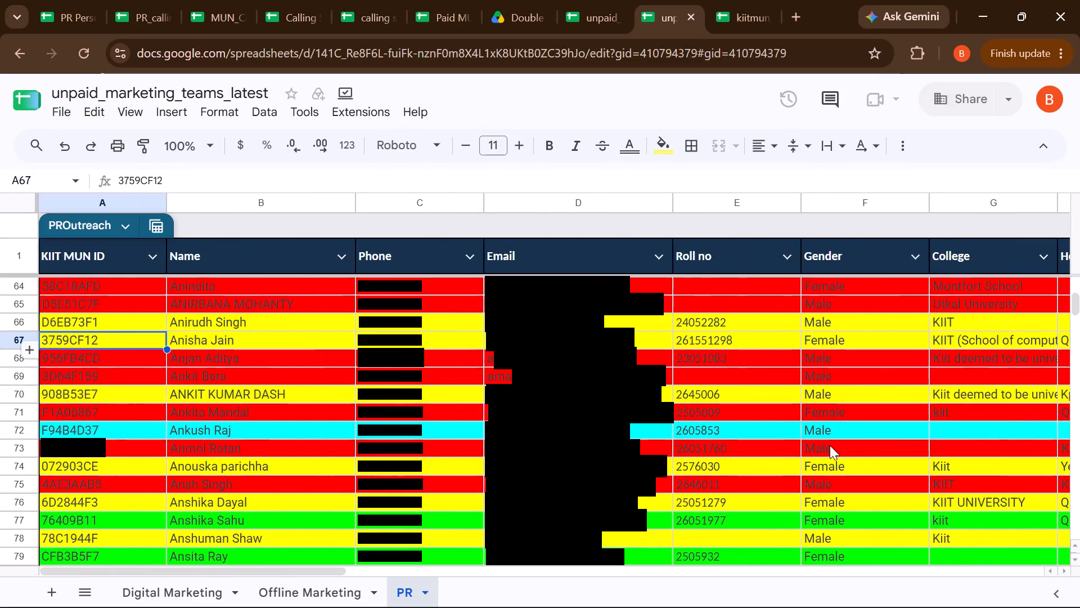
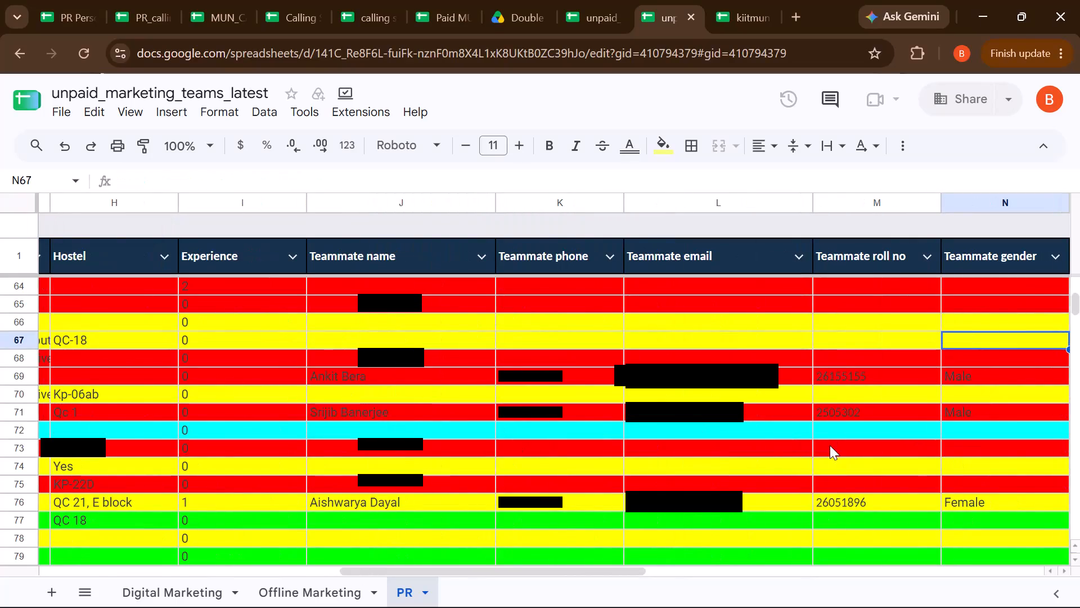
# Set the follow-up date in row 67 of the PR sheet to 7 Nov.
pyautogui.press('Right')
pyautogui.press('Right')
pyautogui.press('Right')
pyautogui.press('Right')
pyautogui.press('Right')
pyautogui.press('Right')
pyautogui.press('Right')
pyautogui.press('Right')
pyautogui.press('Right')
pyautogui.press('Right')
pyautogui.press('Right')
pyautogui.press('Right')
pyautogui.press('Left')
pyautogui.press('Right')
pyautogui.press('Left')
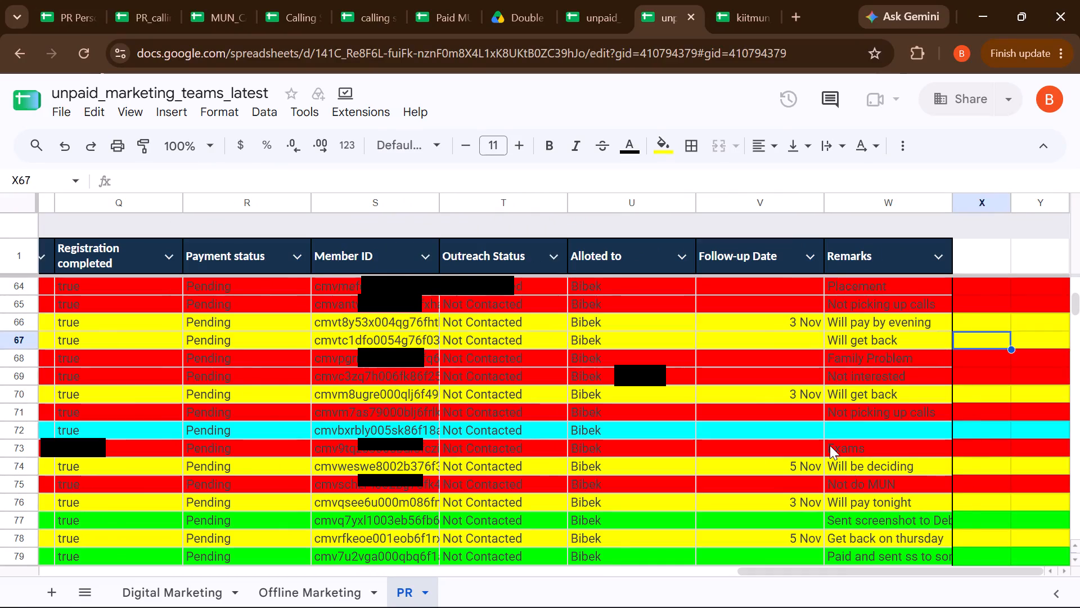
pyautogui.press('Left')
pyautogui.press('Left')
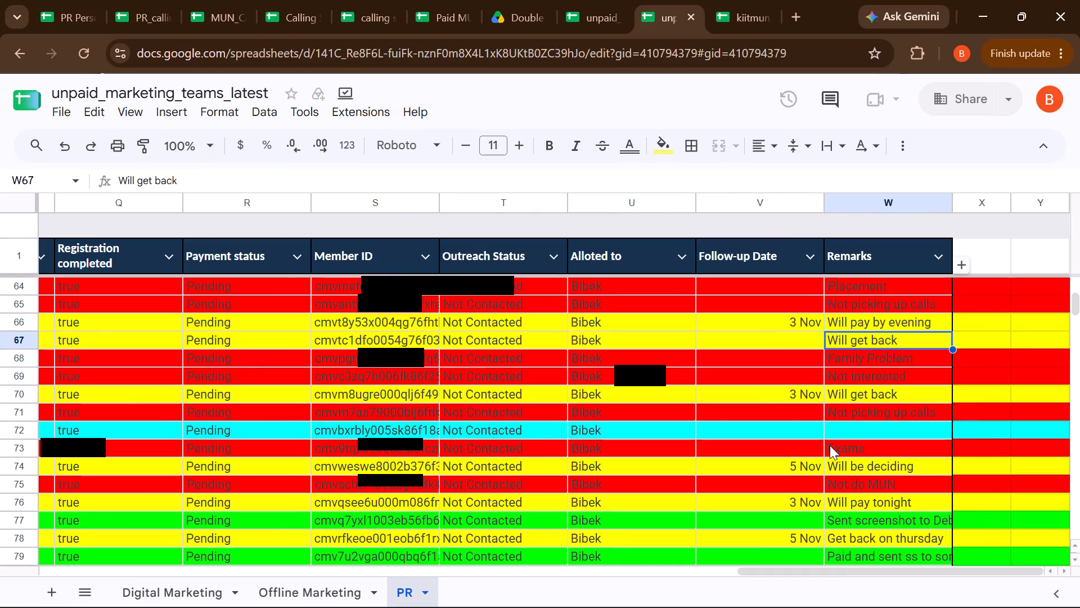
pyautogui.write('7 Nov')
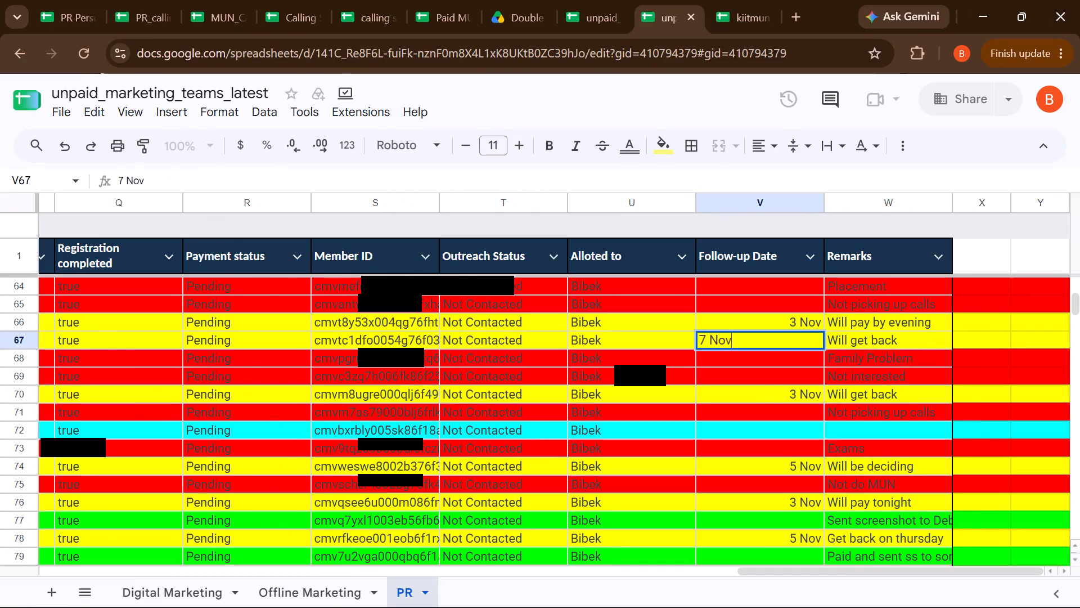
pyautogui.press('Right')
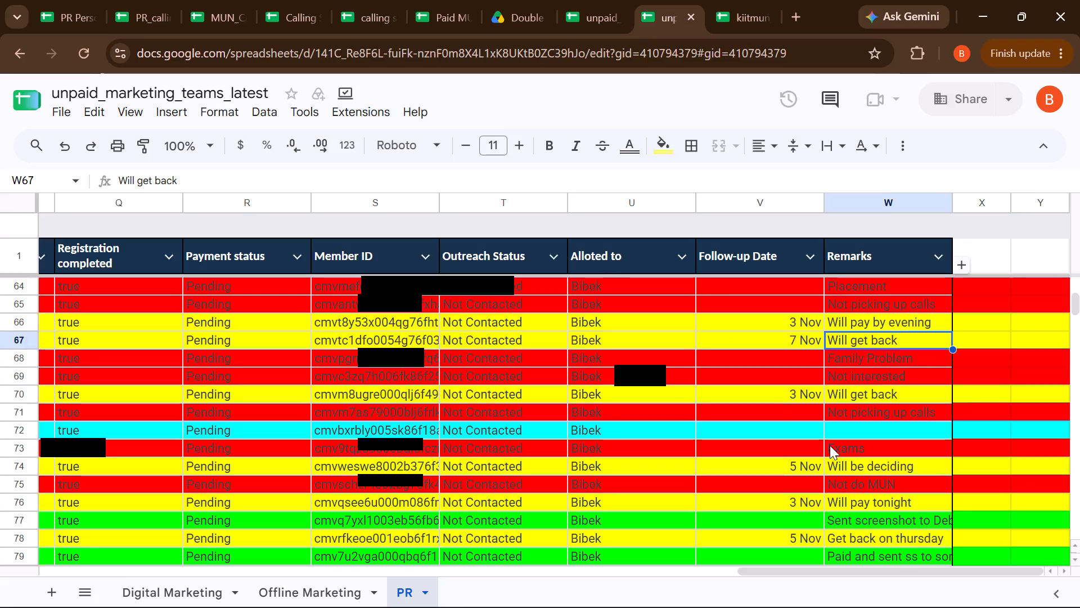
# Replace the row 67 remark with "Pay tomorrow".
pyautogui.write('Pay tomorrow')
pyautogui.press('Return')
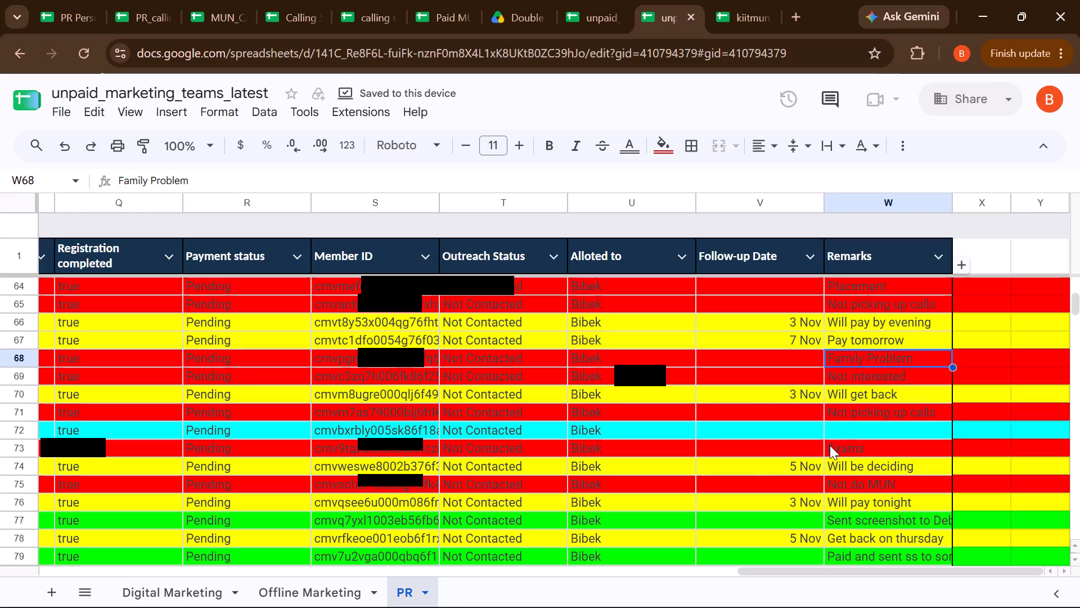
# Review the row 68 record from the remark back to the KIIT MUN ID and the contact's phone number.
pyautogui.press('Left')
pyautogui.press('Left')
pyautogui.press('Left')
pyautogui.press('Left')
pyautogui.press('Left')
pyautogui.press('Left')
pyautogui.press('Left')
pyautogui.press('Left')
pyautogui.press('Left')
pyautogui.press('Left')
pyautogui.press('Left')
pyautogui.press('Left')
pyautogui.press('Left')
pyautogui.press('Left')
pyautogui.press('Left')
pyautogui.press('Left')
pyautogui.press('Left')
pyautogui.press('Left')
pyautogui.press('Left')
pyautogui.press('Left')
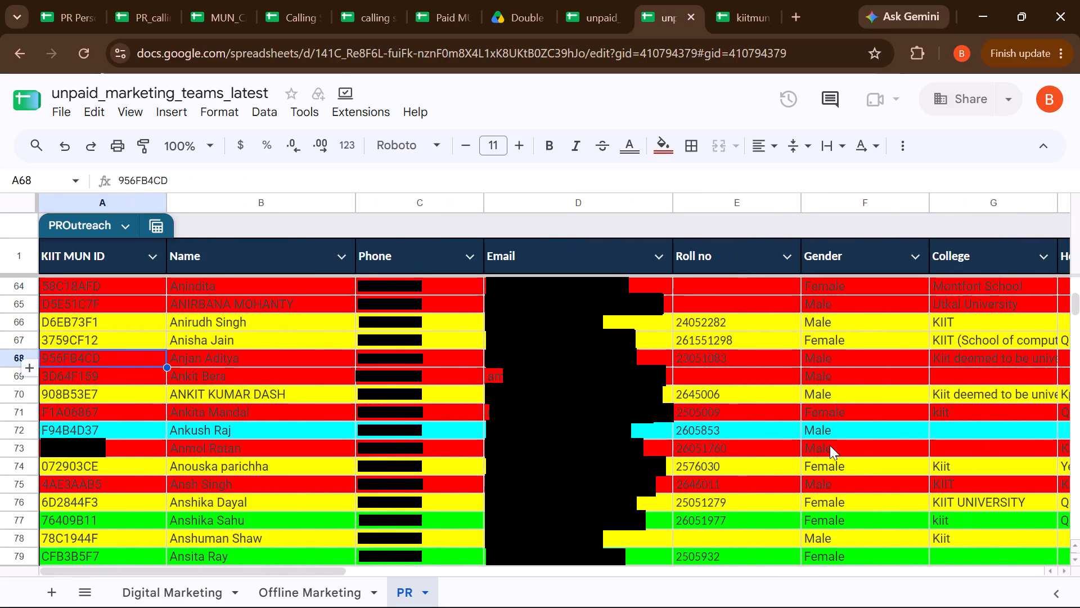
pyautogui.press('Right')
pyautogui.press('Right')
pyautogui.press('Right')
pyautogui.press('Left')
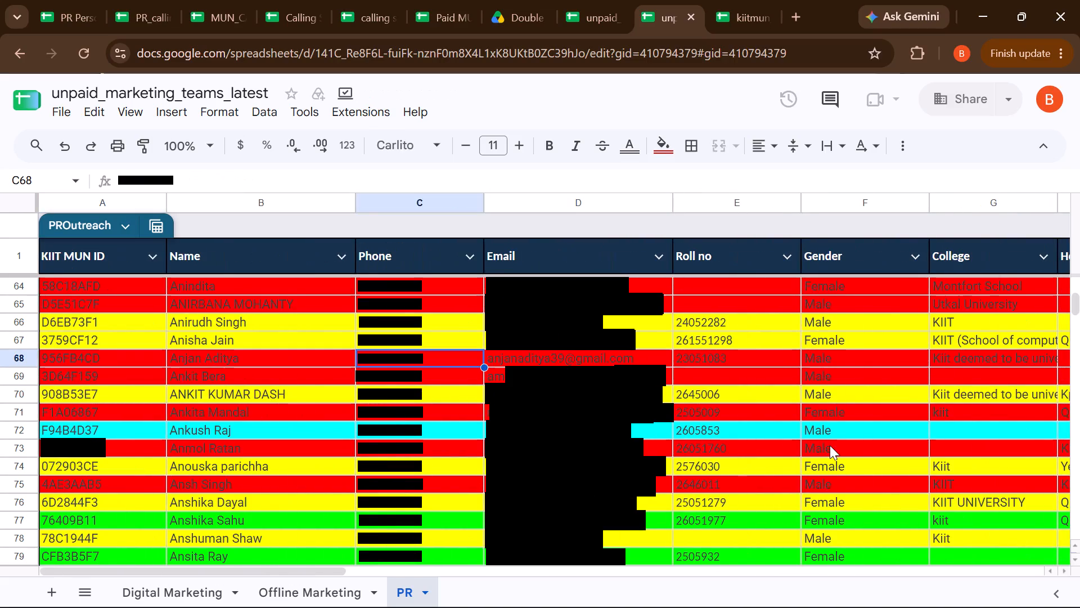